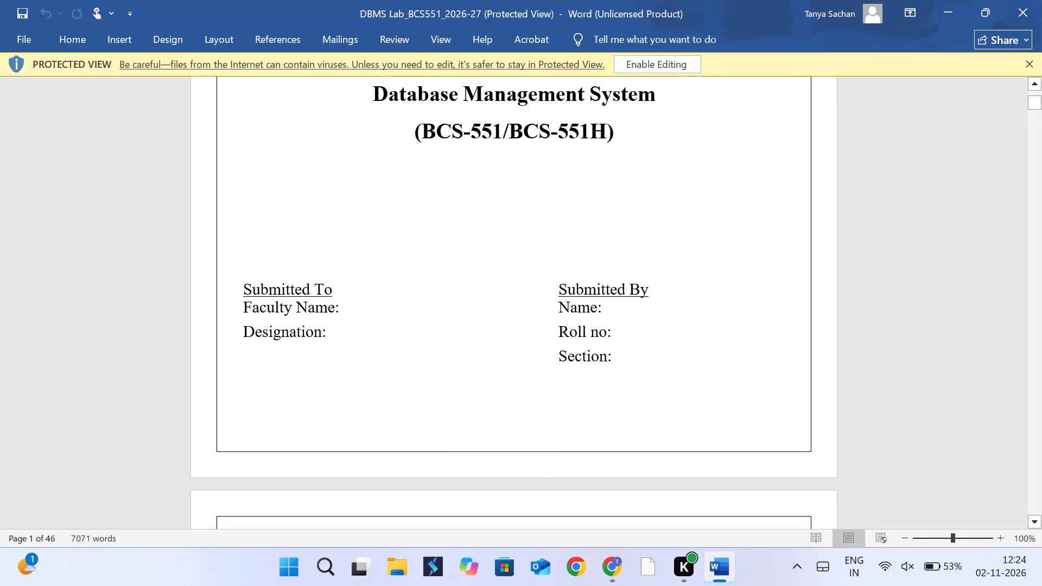
Enable editing of the protected DBMS lab document.
{"action": "left_click", "coordinate": [644, 64]}
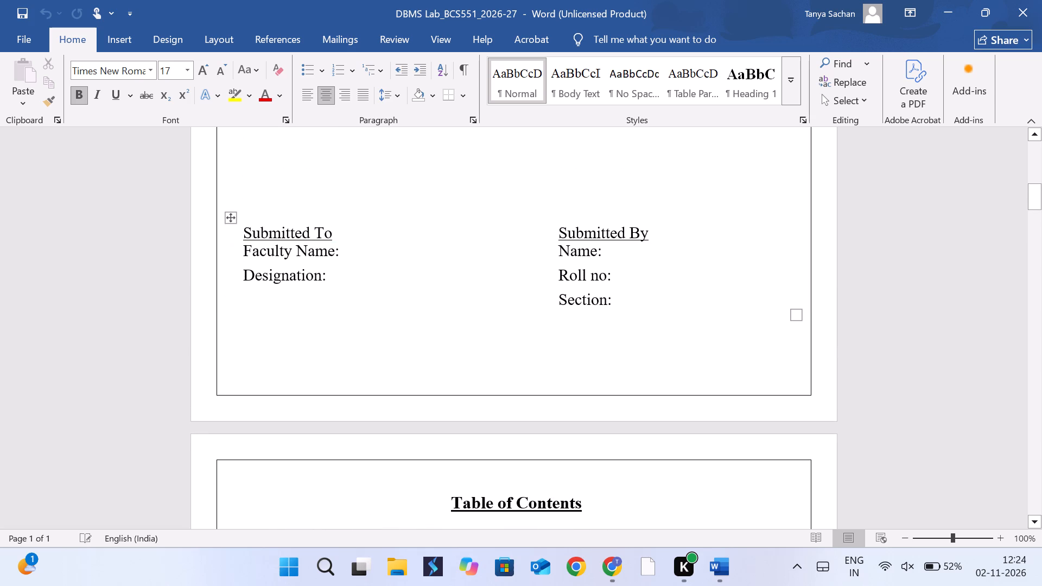
Format the whole Submitted To / Submitted By table on the cover page as bold, 14 pt, without underline.
{"action": "left_click_drag", "start_coordinate": [243, 235], "coordinate": [593, 274]}
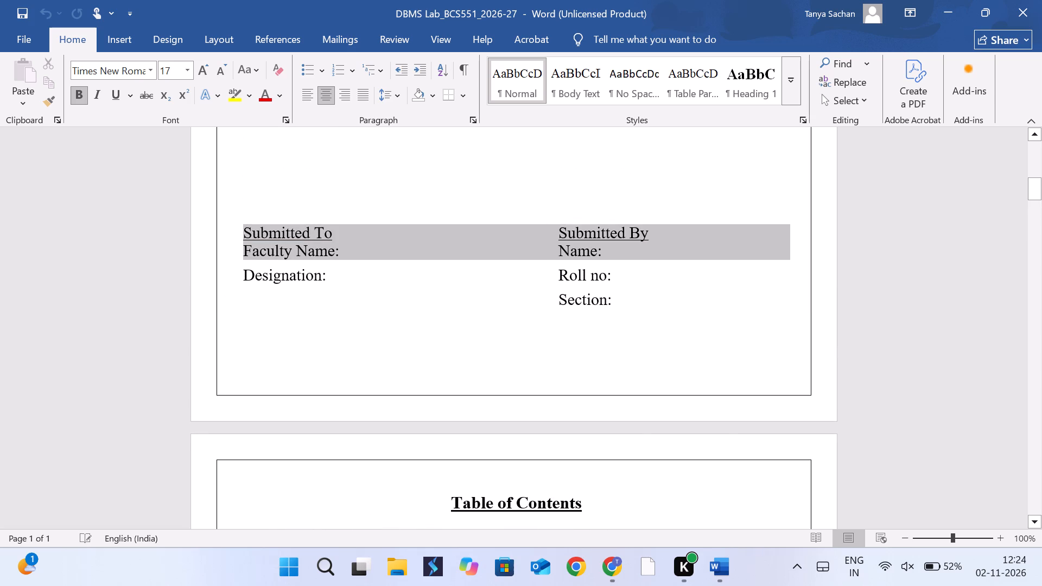
{"action": "left_click_drag", "start_coordinate": [593, 274], "coordinate": [609, 297]}
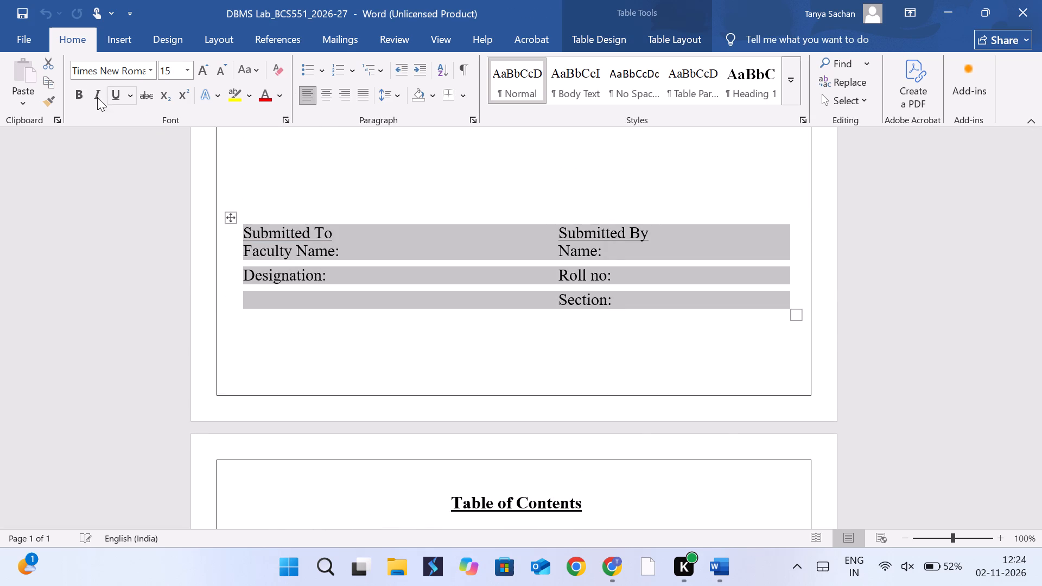
{"action": "left_click", "coordinate": [82, 95]}
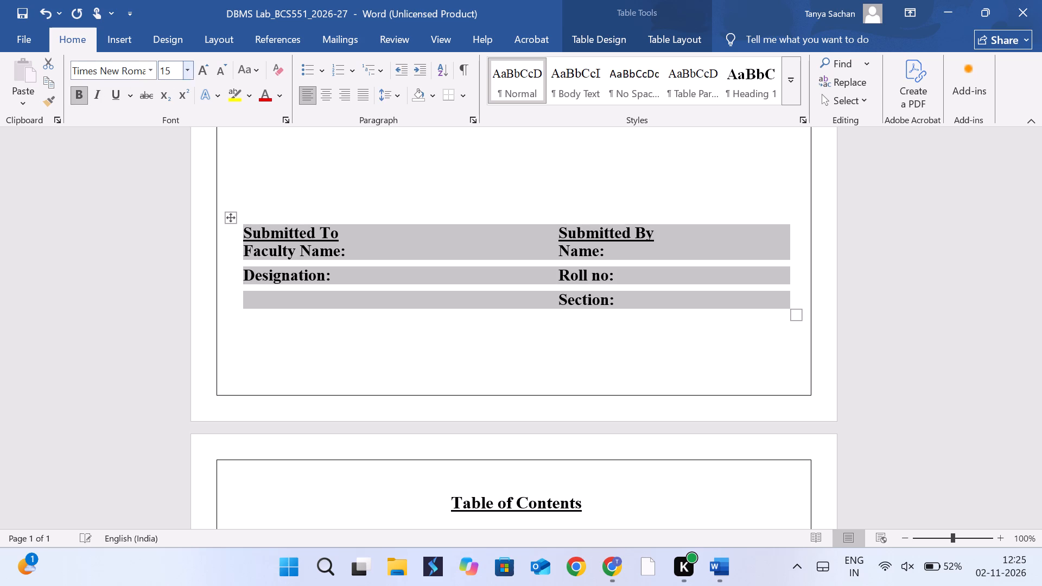
{"action": "left_click", "coordinate": [189, 66]}
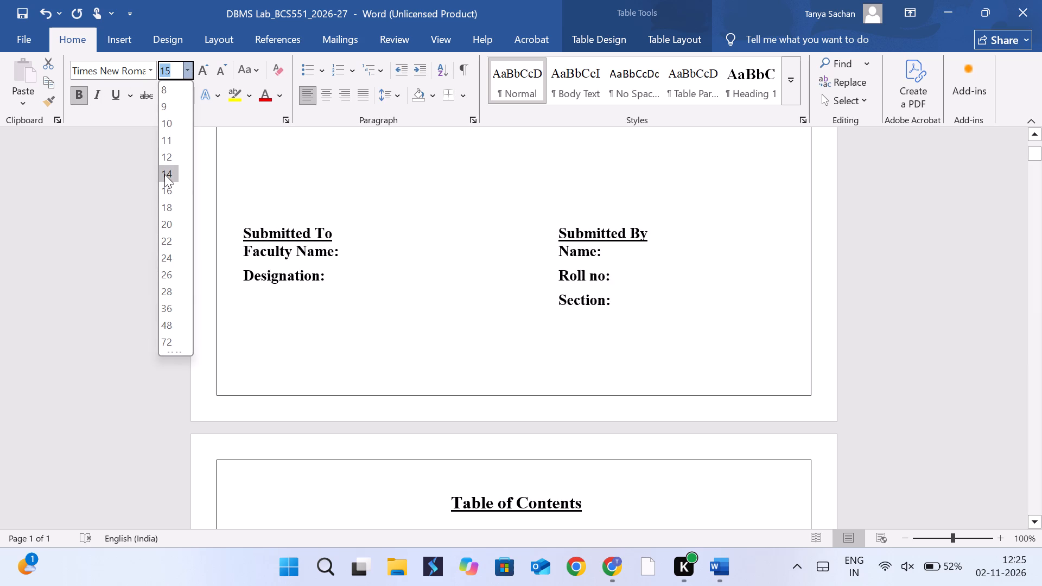
{"action": "left_click", "coordinate": [164, 174]}
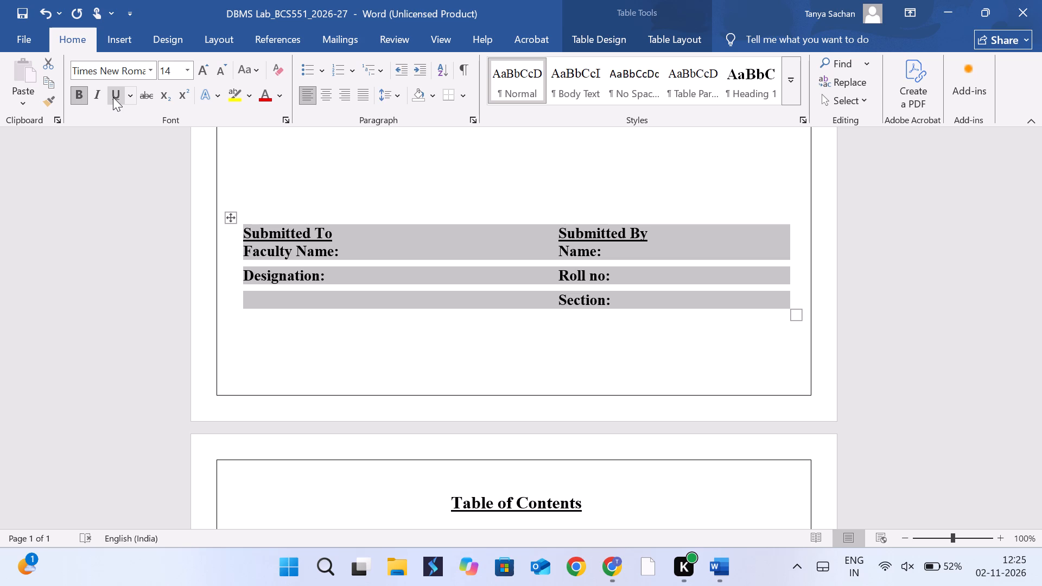
{"action": "left_click", "coordinate": [113, 97]}
{"action": "left_click", "coordinate": [113, 97]}
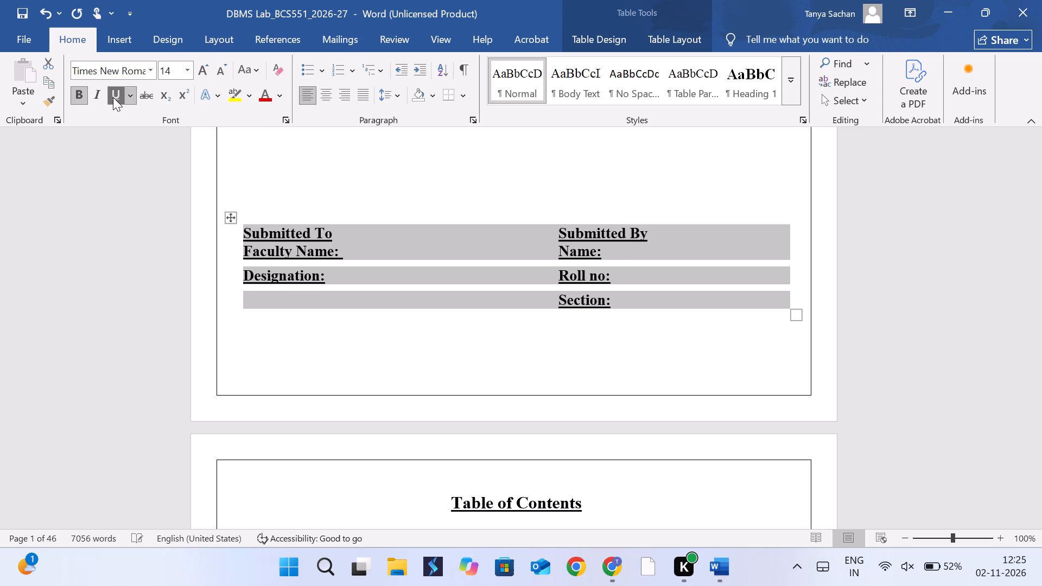
{"action": "left_click", "coordinate": [113, 97]}
{"action": "left_click", "coordinate": [423, 343]}
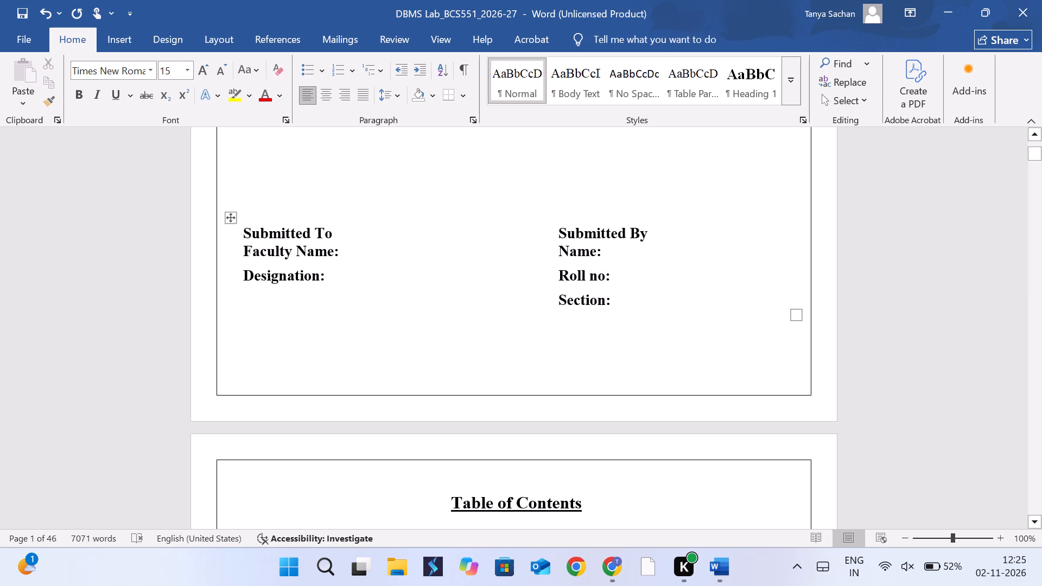
Add a colon after the "Submitted To" and "Submitted By" headings on the cover page.
{"action": "left_click", "coordinate": [336, 234]}
{"action": "key", "text": "shift+colon"}
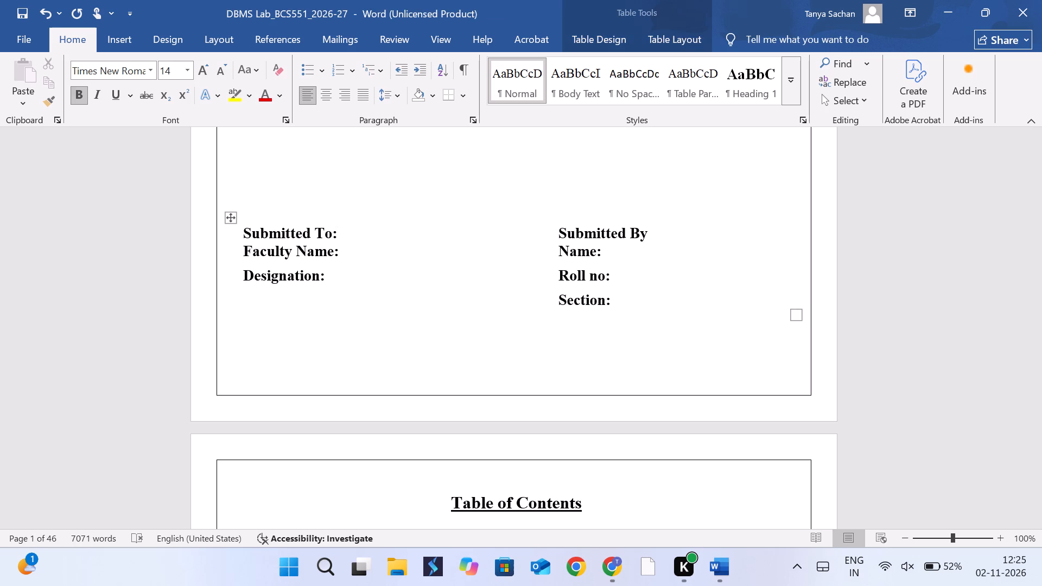
{"action": "left_click", "coordinate": [663, 233]}
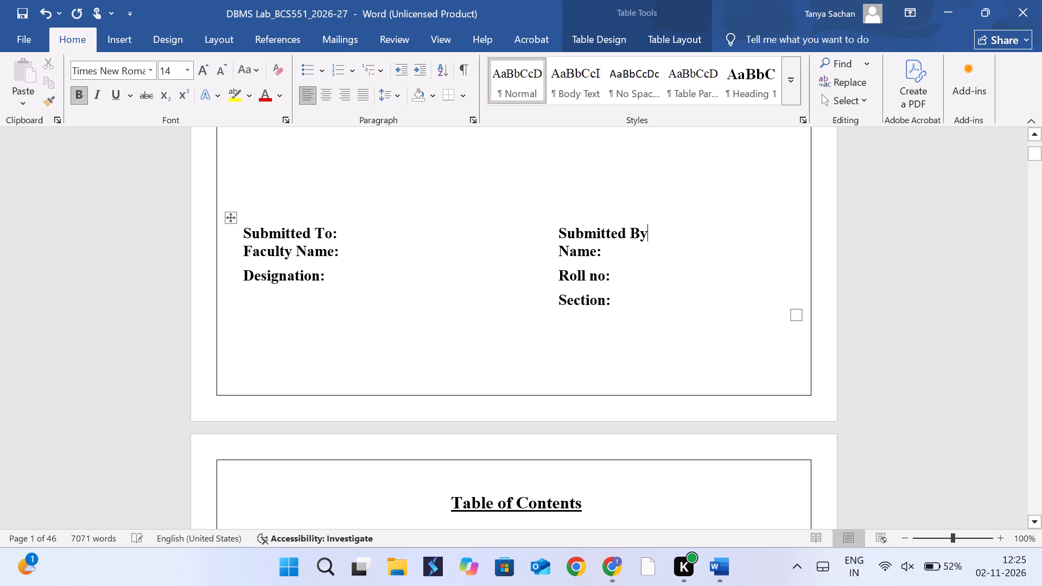
{"action": "key", "text": "shift+colon"}
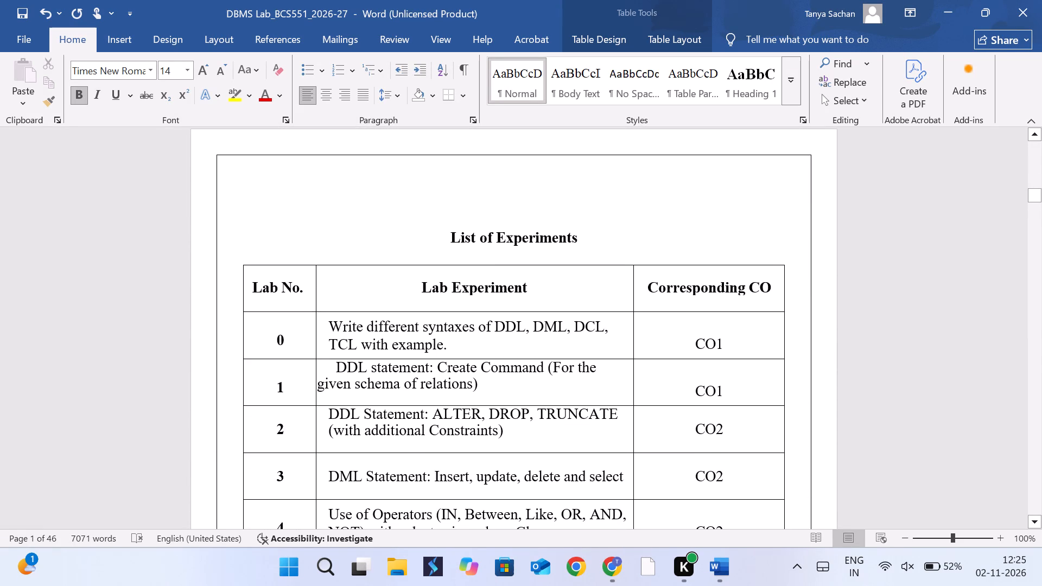
{"action": "left_click", "coordinate": [481, 165]}
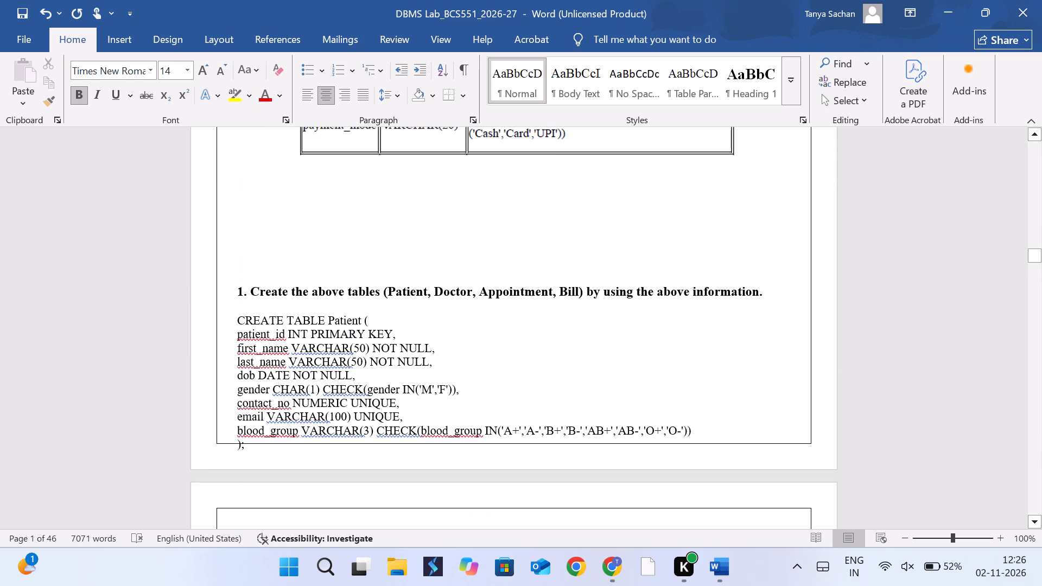
Delete the surplus blank lines between the BILL table picture and question 1, "Create the above tables".
{"action": "left_click", "coordinate": [463, 247]}
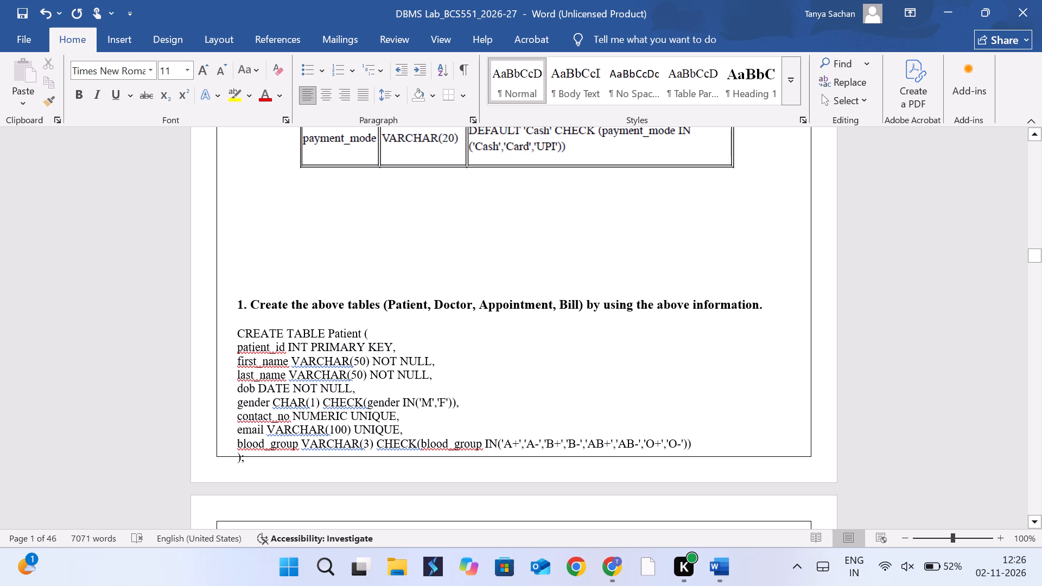
{"action": "key", "text": "BackSpace"}
{"action": "key", "text": "BackSpace"}
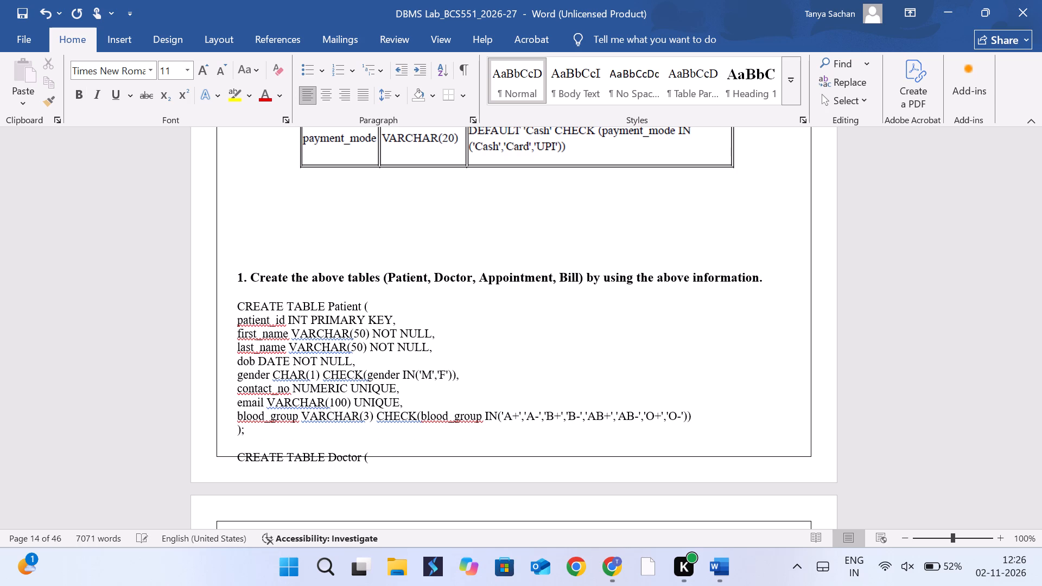
{"action": "key", "text": "BackSpace"}
{"action": "key", "text": "BackSpace"}
{"action": "key", "text": "BackSpace"}
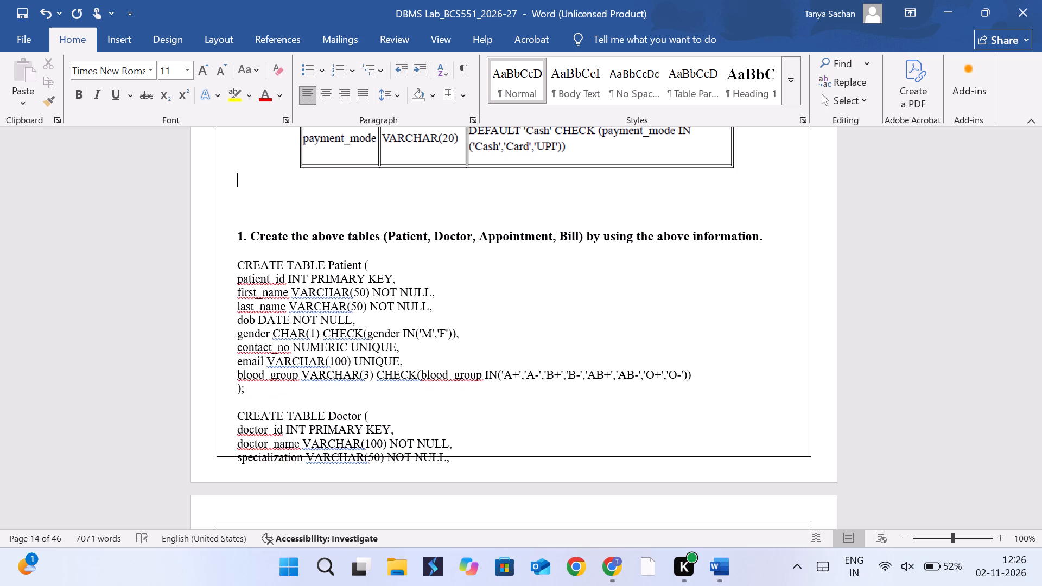
{"action": "key", "text": "BackSpace"}
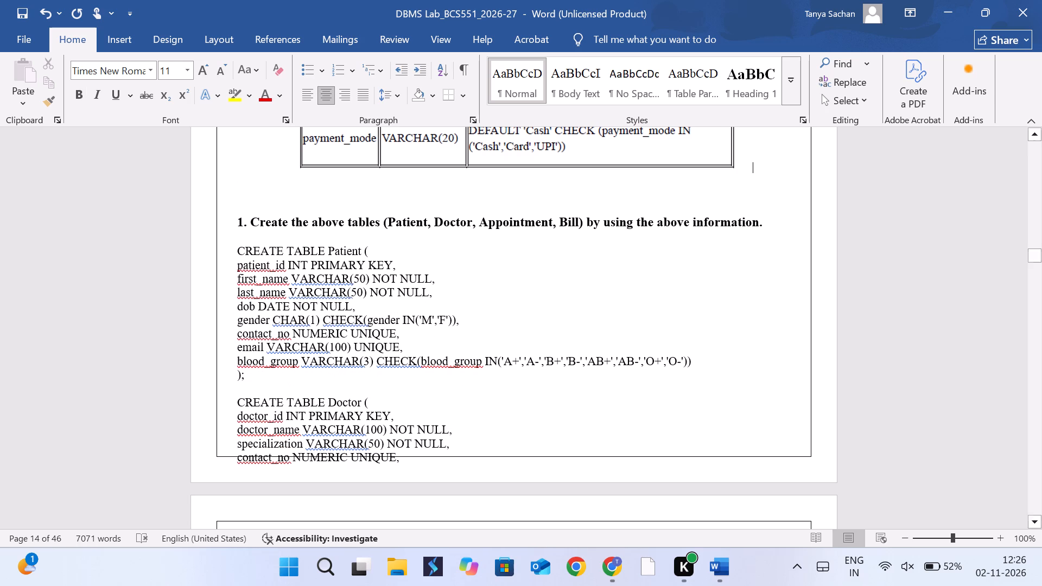
{"action": "left_click", "coordinate": [365, 199]}
{"action": "key", "text": "BackSpace"}
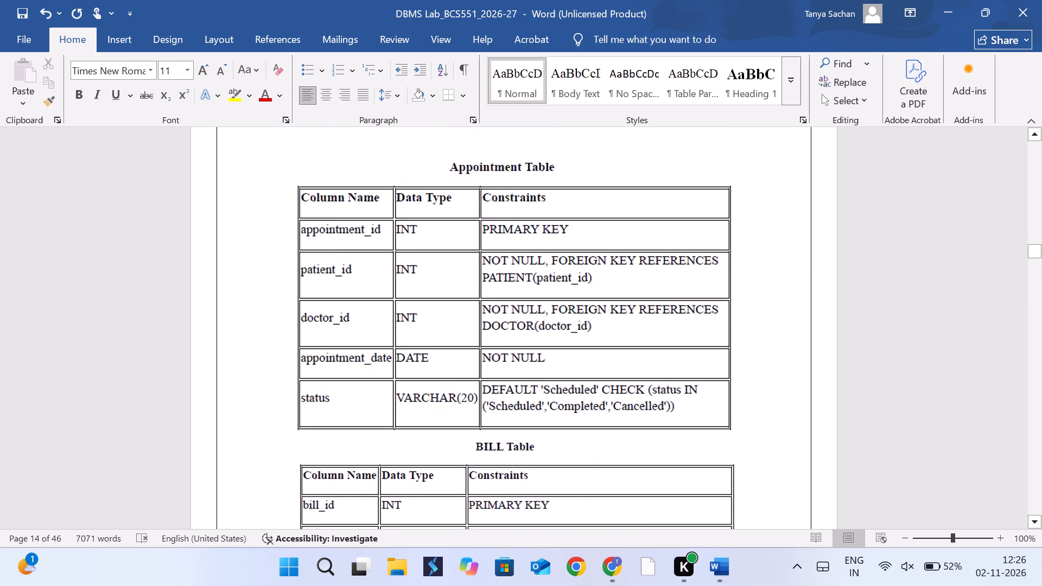
Slightly reduce the height of the Appointment Table picture from its bottom edge.
{"action": "left_click", "coordinate": [481, 180]}
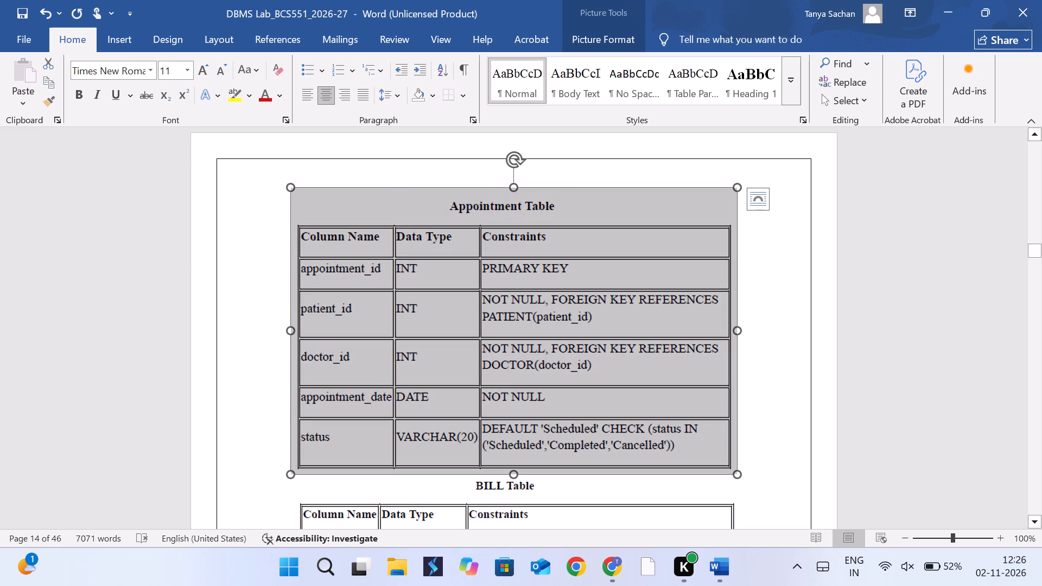
{"action": "left_click_drag", "start_coordinate": [513, 476], "coordinate": [513, 467]}
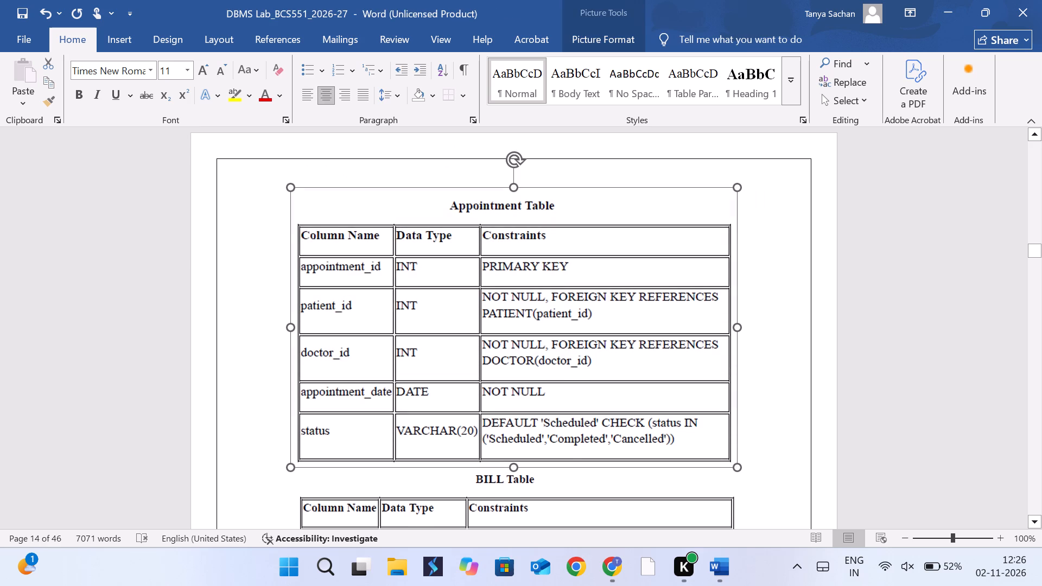
{"action": "left_click_drag", "start_coordinate": [513, 467], "coordinate": [514, 461]}
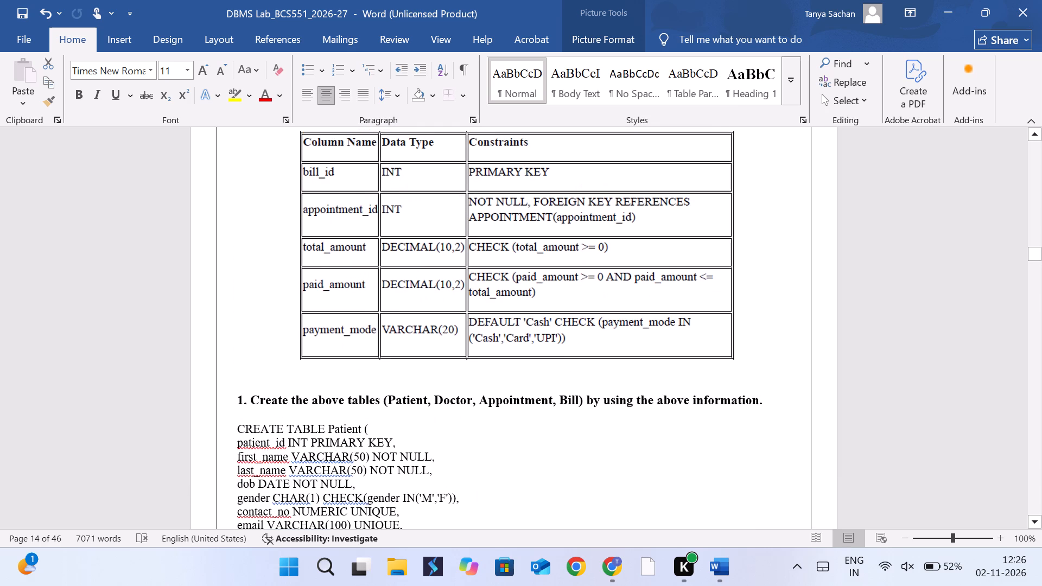
Delete one more blank line above question 1 and one above the CREATE TABLE Appointment statement.
{"action": "left_click", "coordinate": [482, 378]}
{"action": "key", "text": "BackSpace"}
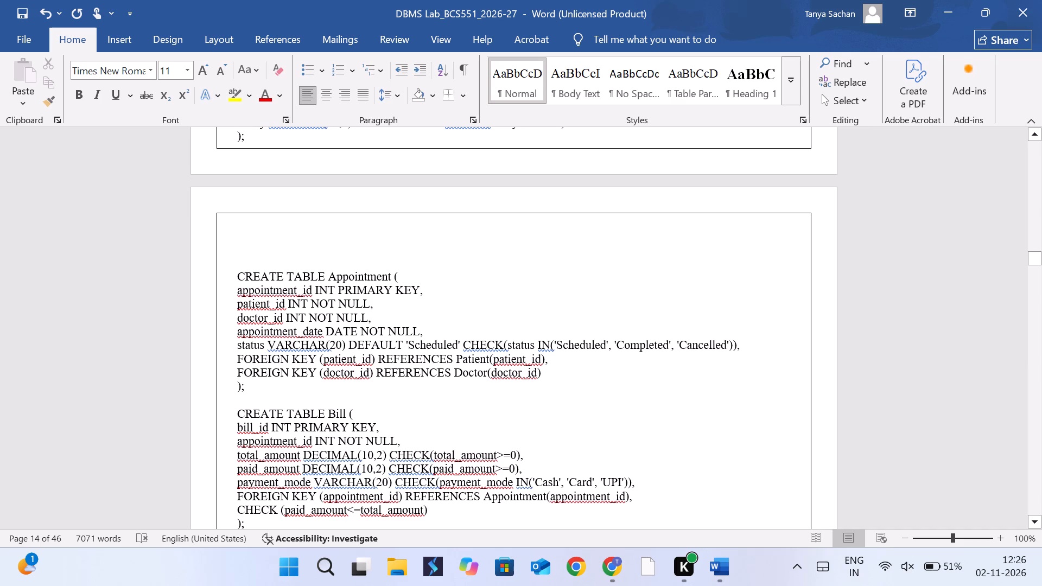
{"action": "left_click", "coordinate": [269, 265]}
{"action": "key", "text": "BackSpace"}
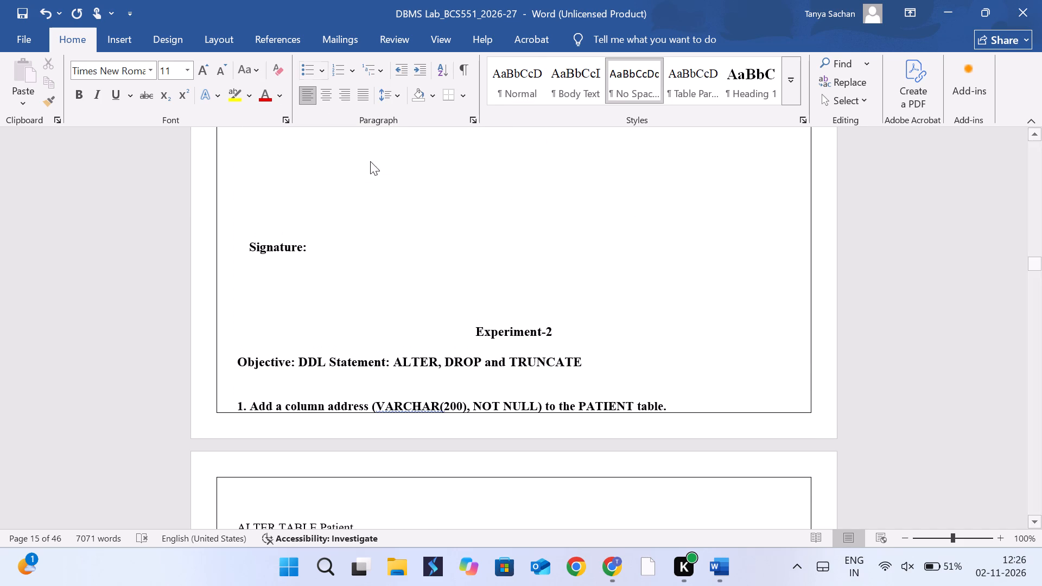
Insert blank lines below the Signature line to push the Experiment-2 heading onto the next page.
{"action": "left_click", "coordinate": [503, 292]}
{"action": "key", "text": "Return"}
{"action": "key", "text": "Return"}
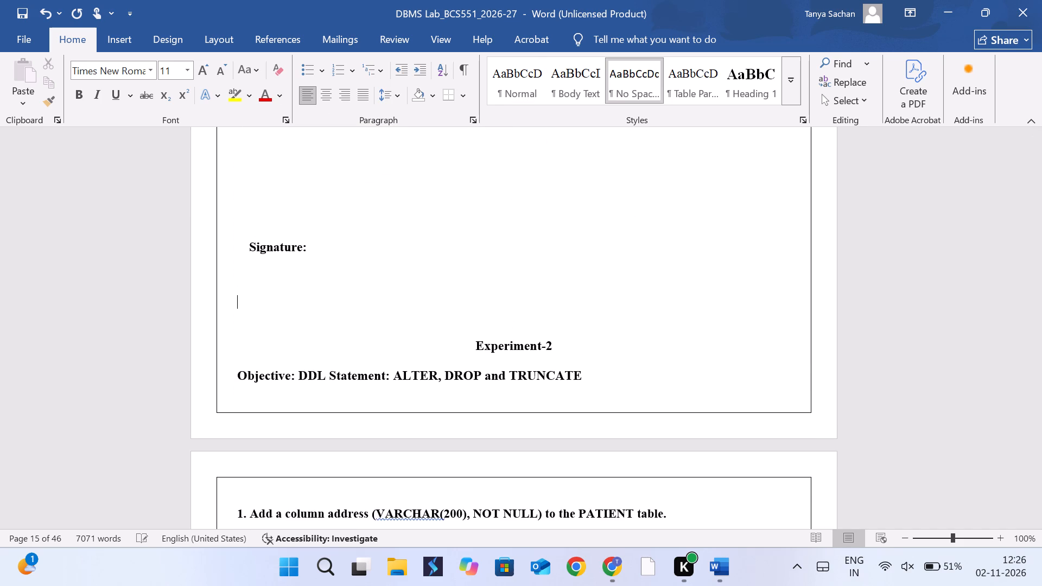
{"action": "key", "text": "Return"}
{"action": "key", "text": "Return"}
{"action": "key", "text": "Return"}
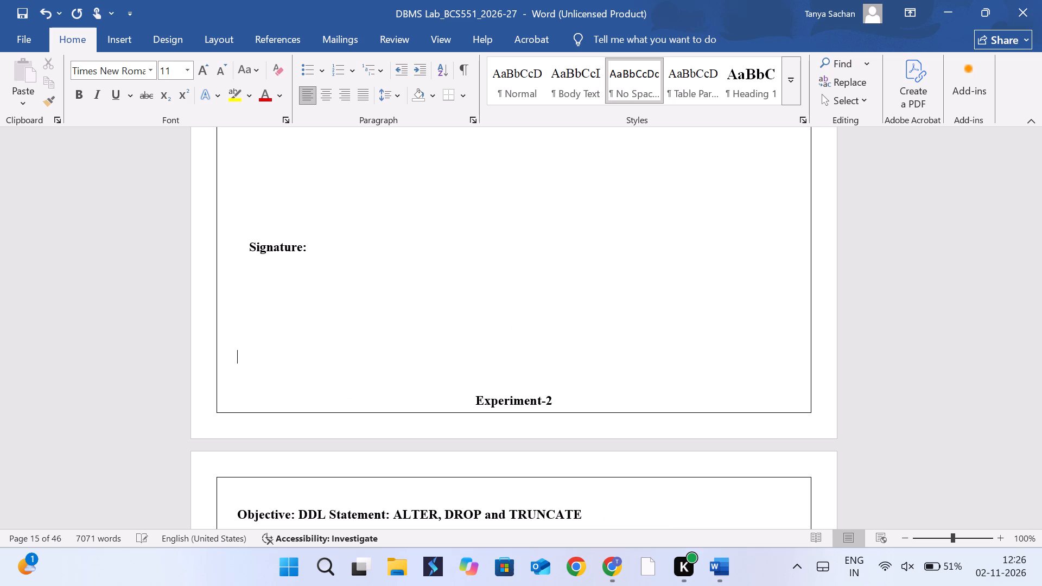
{"action": "key", "text": "Return"}
{"action": "key", "text": "Return"}
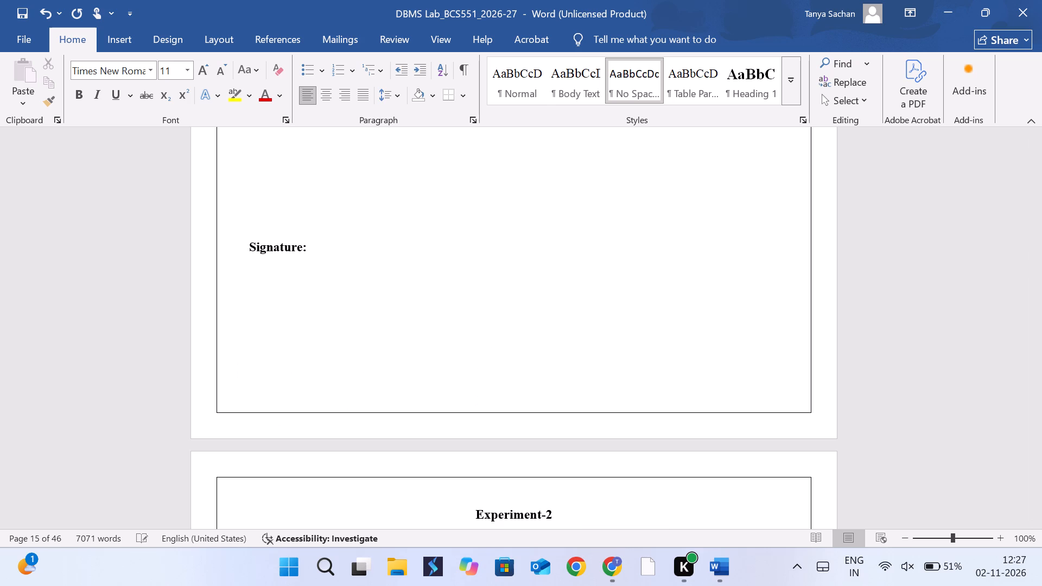
Insert eight blank lines above the Signature line before Experiment-2 to move it toward the page bottom.
{"action": "left_click", "coordinate": [295, 211]}
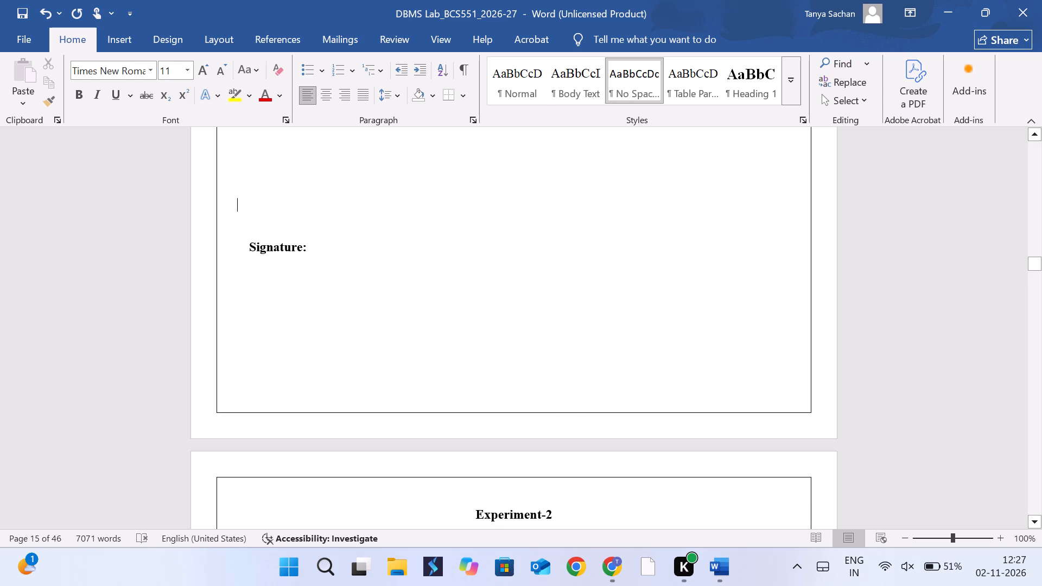
{"action": "key", "text": "Return"}
{"action": "key", "text": "Return"}
{"action": "key", "text": "Return"}
{"action": "key", "text": "Return"}
{"action": "key", "text": "Return"}
{"action": "key", "text": "Return"}
{"action": "key", "text": "Return"}
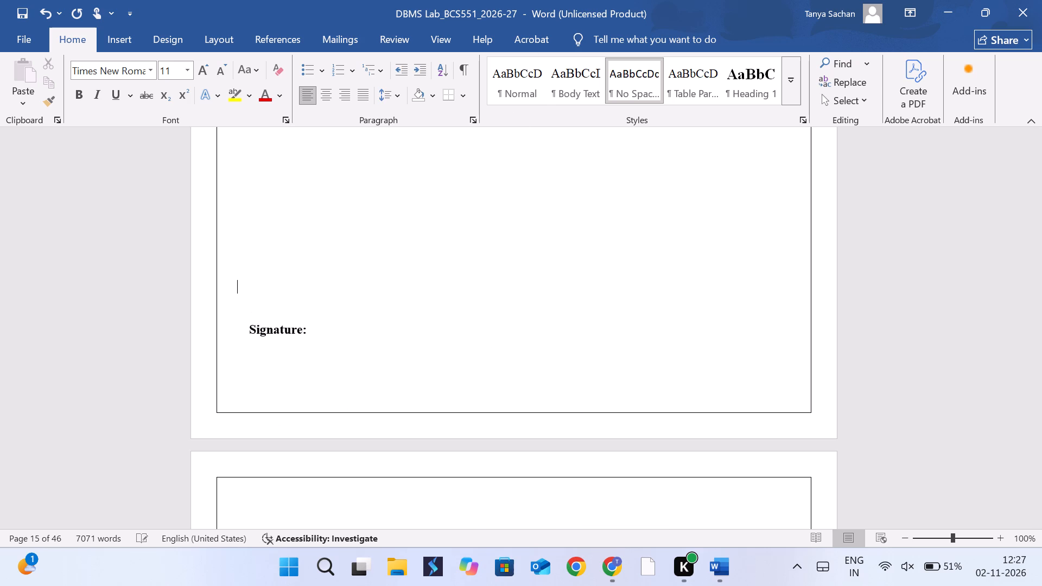
{"action": "key", "text": "Return"}
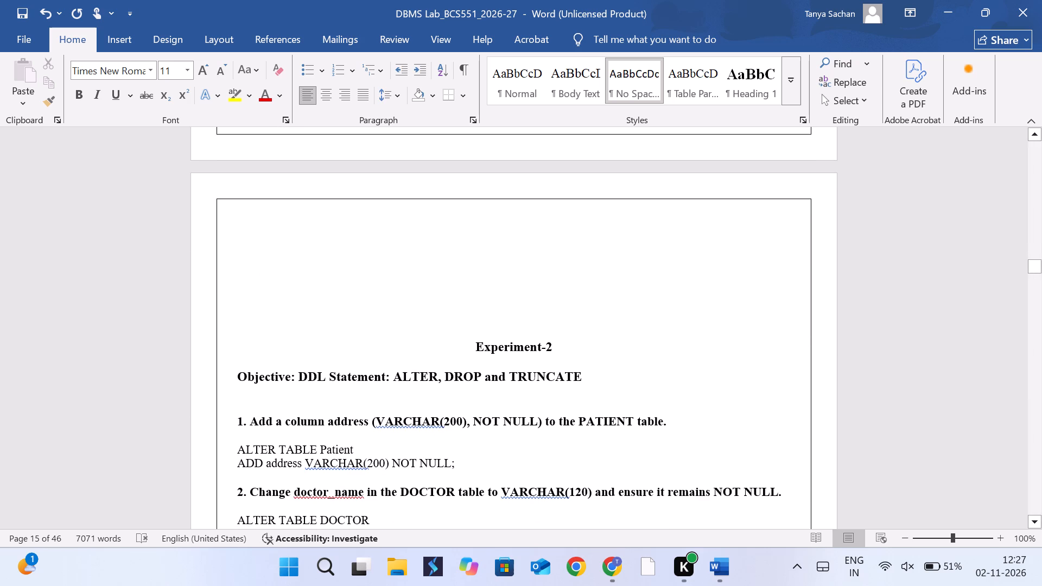
Delete the blank lines above the Experiment-2 heading to bring it to the top of its page.
{"action": "left_click", "coordinate": [455, 346]}
{"action": "key", "text": "BackSpace"}
{"action": "key", "text": "BackSpace"}
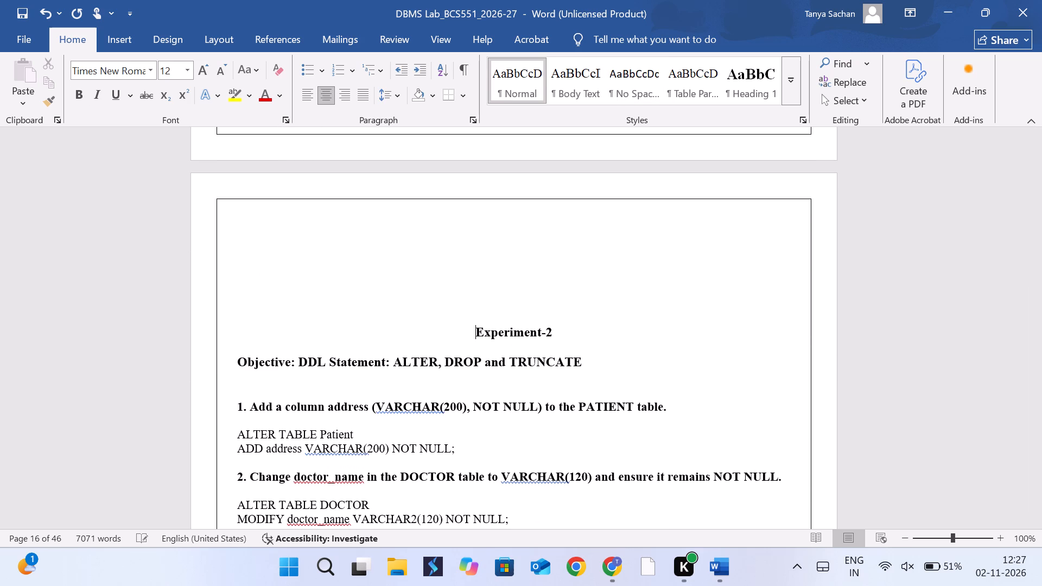
{"action": "key", "text": "BackSpace"}
{"action": "key", "text": "BackSpace"}
{"action": "key", "text": "BackSpace"}
{"action": "key", "text": "BackSpace"}
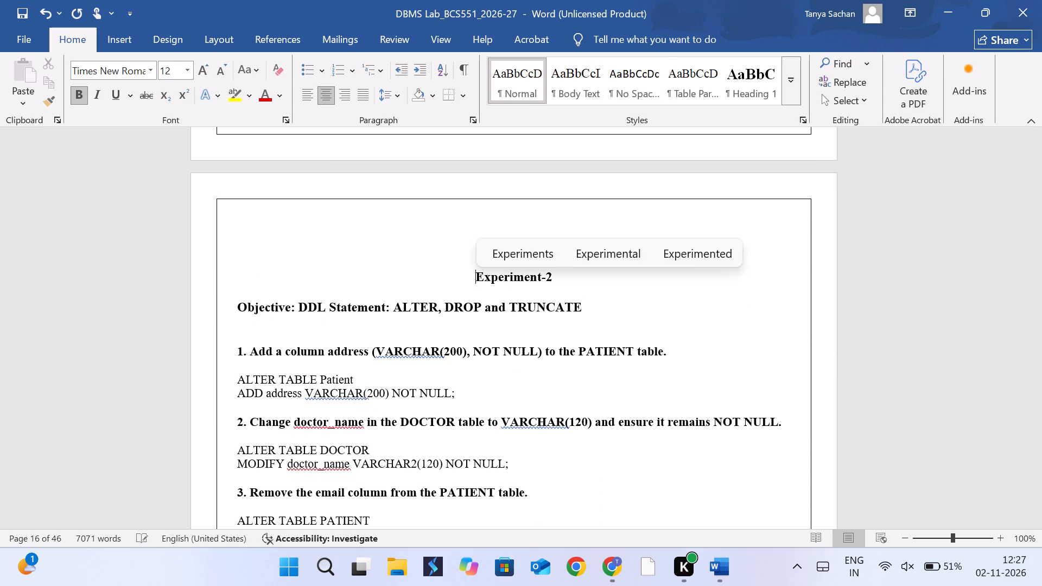
{"action": "key", "text": "BackSpace"}
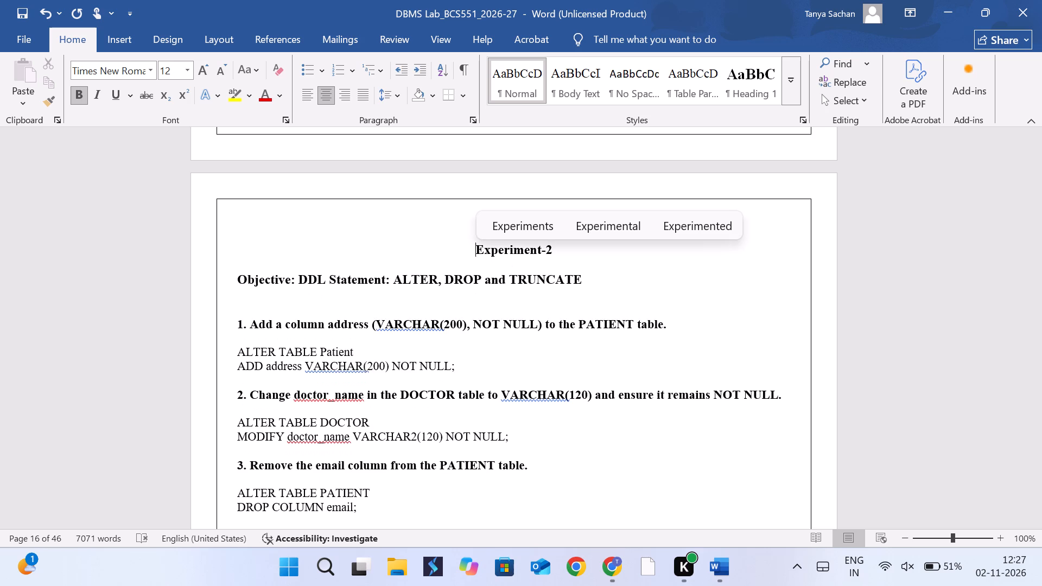
{"action": "left_click", "coordinate": [561, 486]}
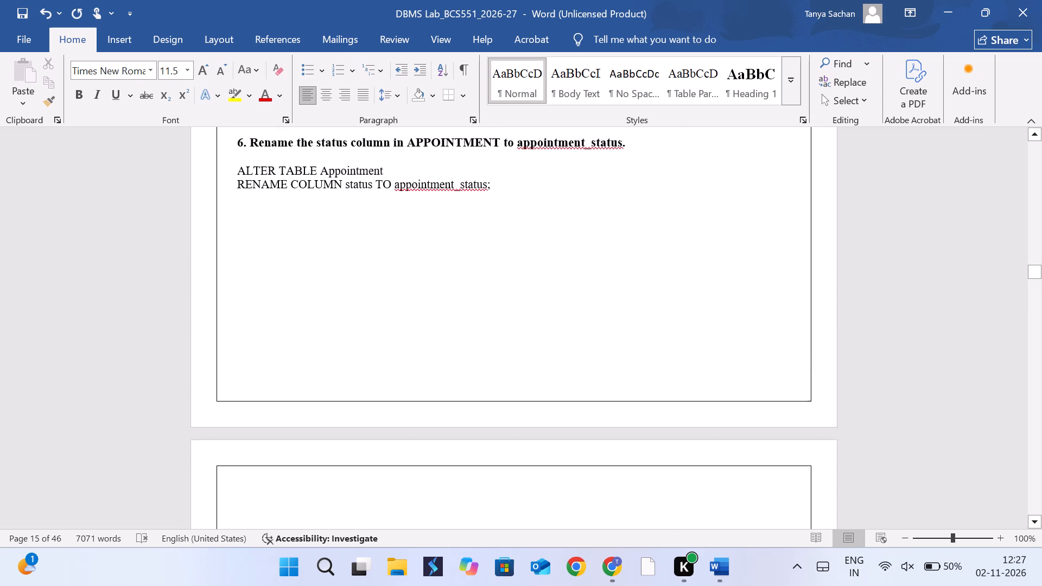
Delete the run of blank lines between question 6's RENAME COLUMN statement and question 7 in Experiment-2.
{"action": "left_click", "coordinate": [484, 456]}
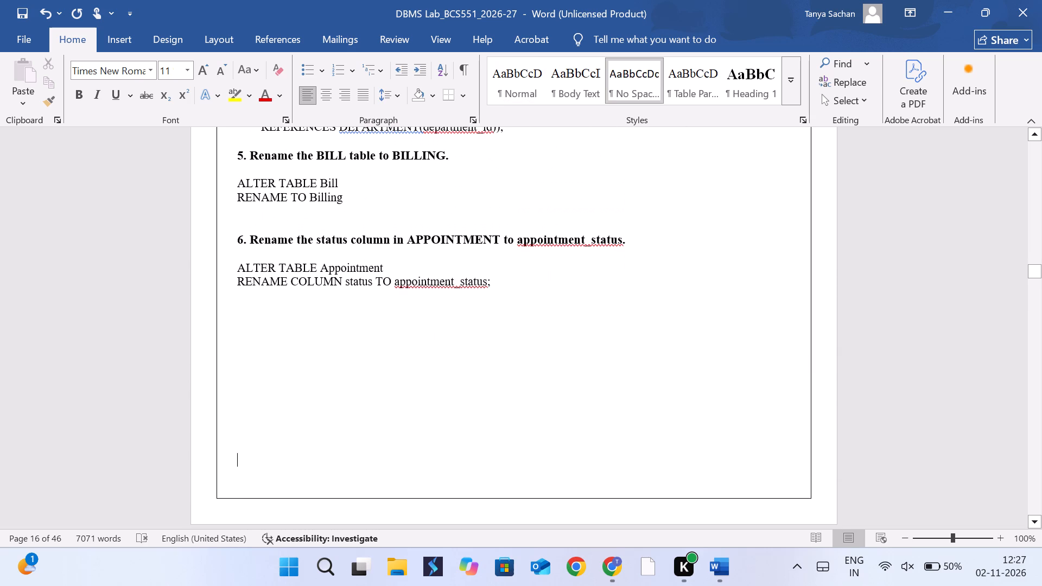
{"action": "key", "text": "BackSpace"}
{"action": "key", "text": "BackSpace"}
{"action": "key", "text": "BackSpace"}
{"action": "key", "text": "BackSpace"}
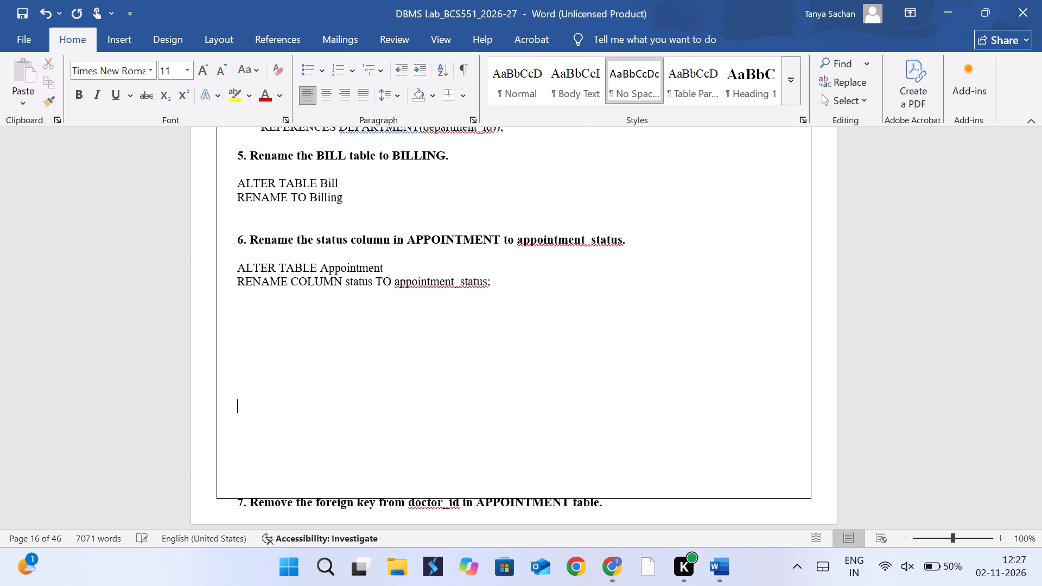
{"action": "key", "text": "BackSpace"}
{"action": "key", "text": "BackSpace"}
{"action": "key", "text": "BackSpace"}
{"action": "key", "text": "BackSpace"}
{"action": "key", "text": "BackSpace"}
{"action": "key", "text": "BackSpace"}
{"action": "key", "text": "BackSpace"}
{"action": "key", "text": "BackSpace"}
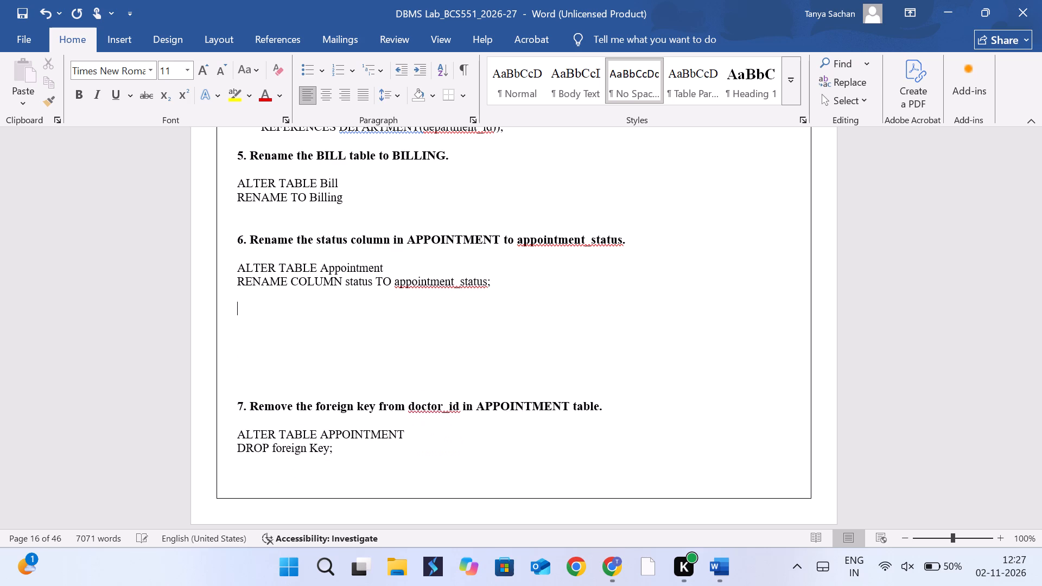
{"action": "key", "text": "BackSpace"}
{"action": "left_click", "coordinate": [457, 360]}
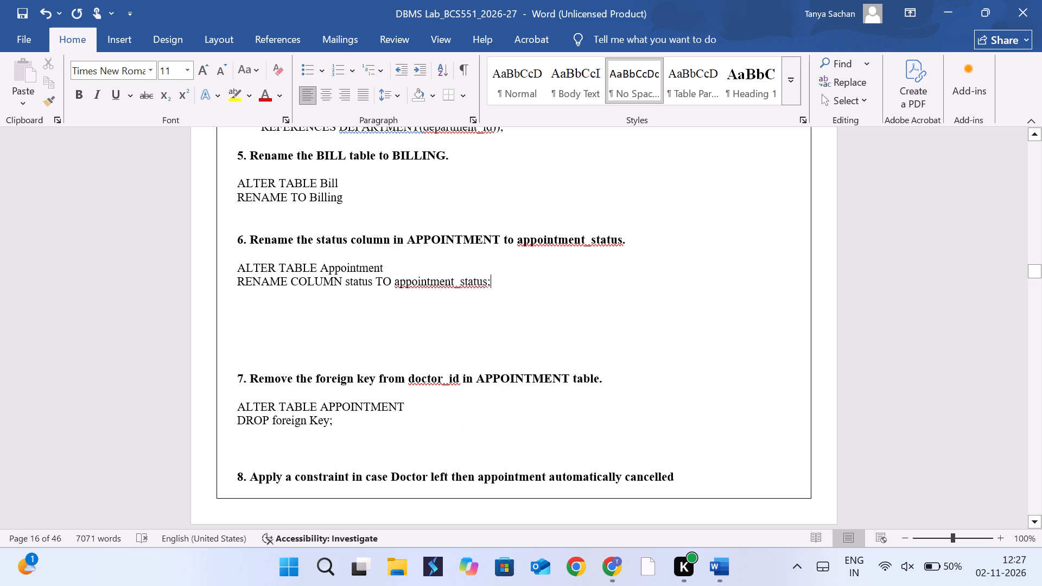
{"action": "key", "text": "BackSpace"}
{"action": "key", "text": "BackSpace"}
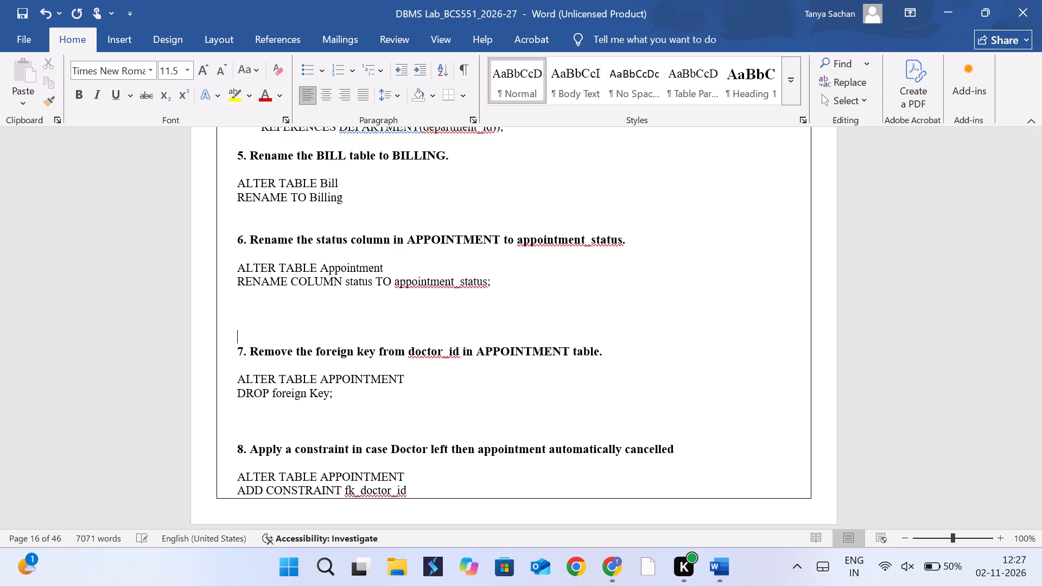
{"action": "key", "text": "BackSpace"}
{"action": "key", "text": "BackSpace"}
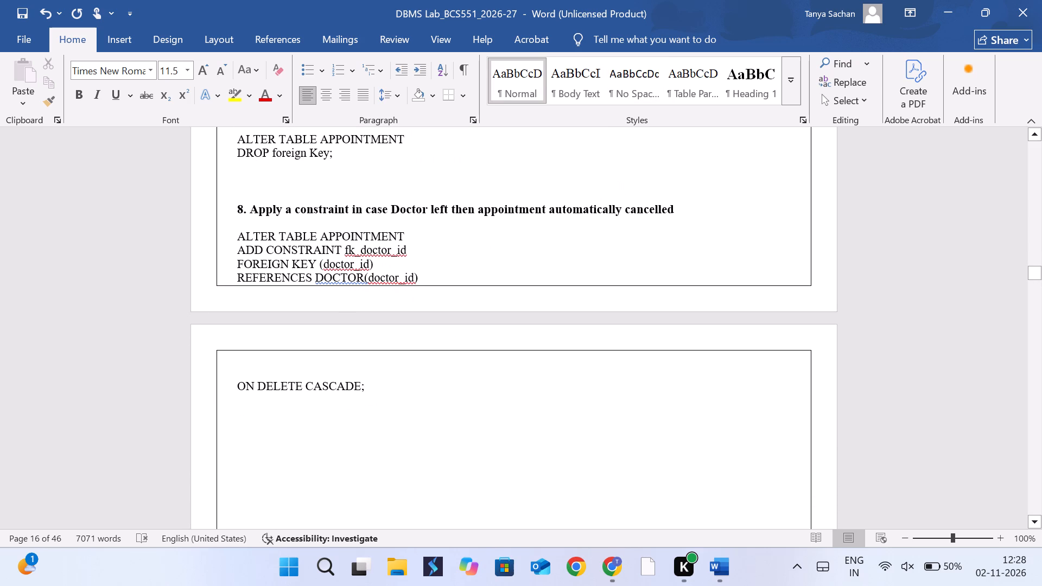
Delete one extra blank line above each of questions 1, 6 and 7 and two above question 8 in Experiment-2.
{"action": "left_click", "coordinate": [429, 181]}
{"action": "key", "text": "BackSpace"}
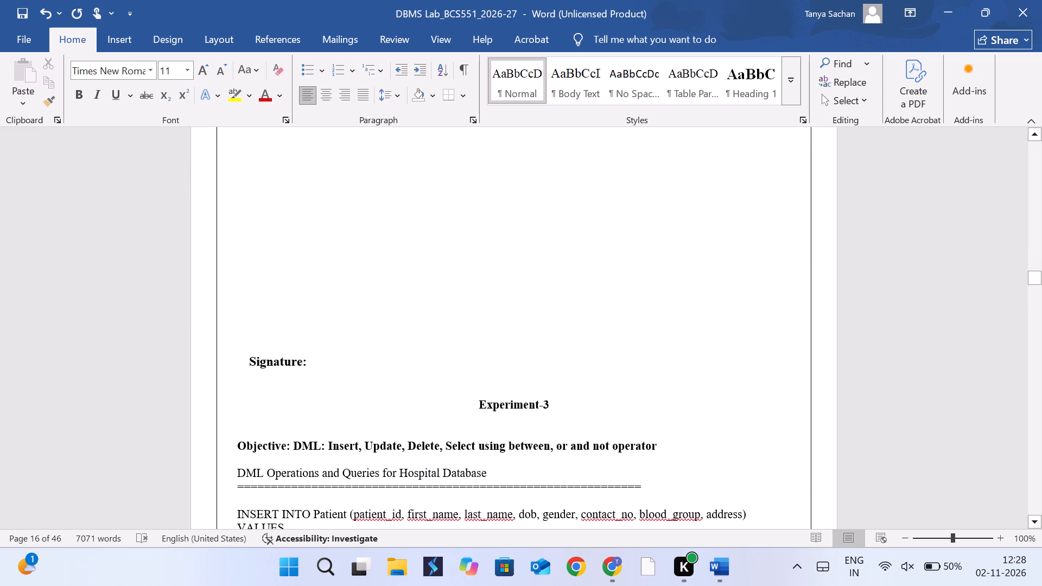
{"action": "left_click", "coordinate": [398, 309]}
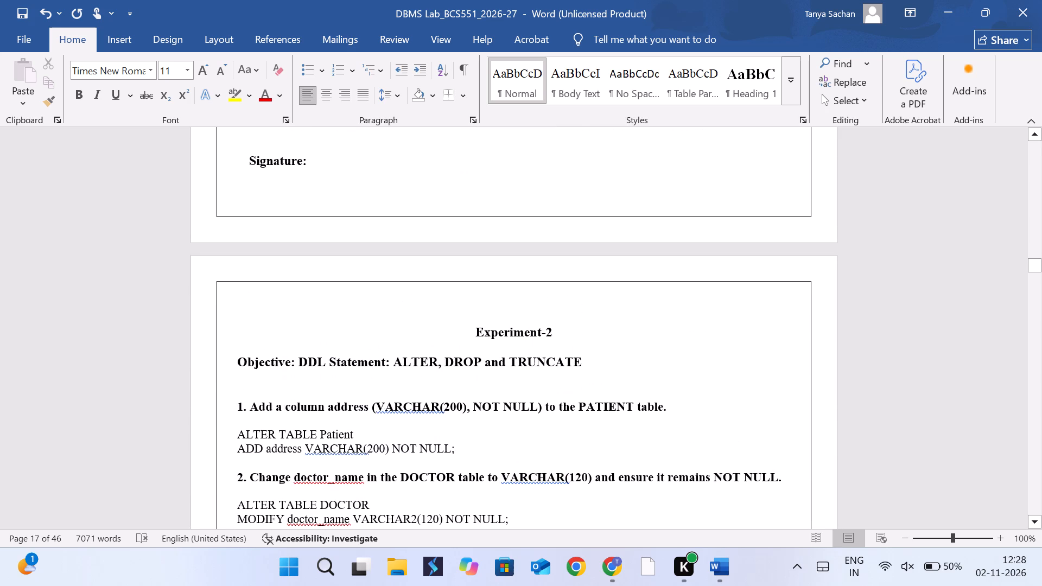
{"action": "left_click", "coordinate": [376, 396]}
{"action": "key", "text": "BackSpace"}
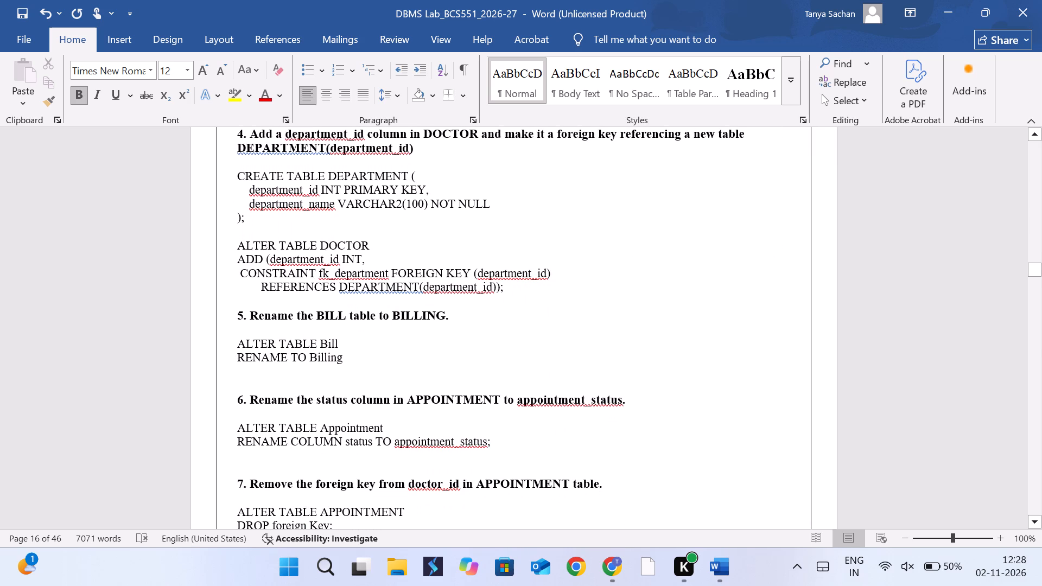
{"action": "left_click", "coordinate": [300, 391]}
{"action": "left_click", "coordinate": [290, 466]}
{"action": "key", "text": "BackSpace"}
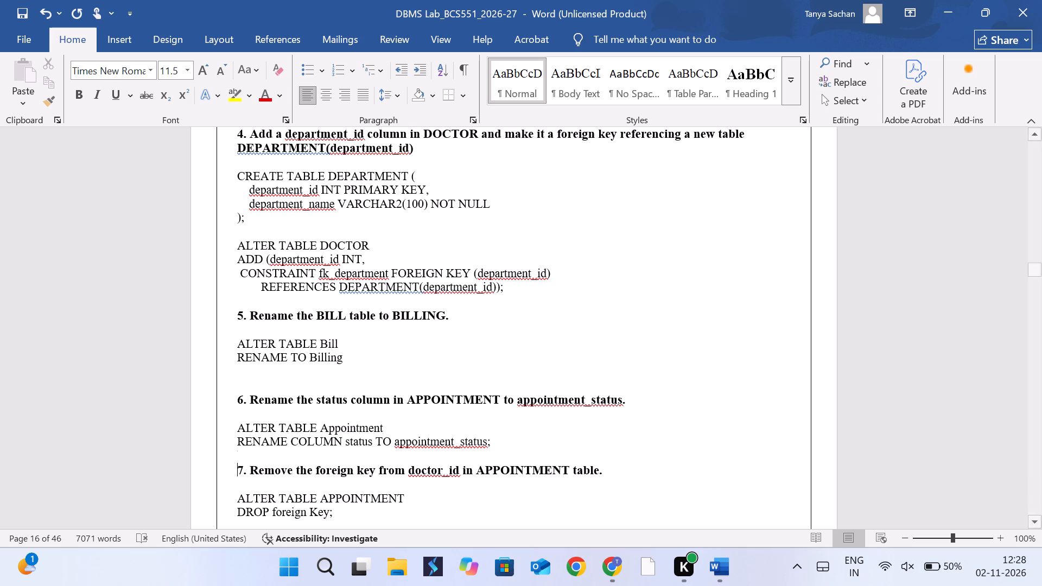
{"action": "left_click", "coordinate": [315, 381]}
{"action": "key", "text": "BackSpace"}
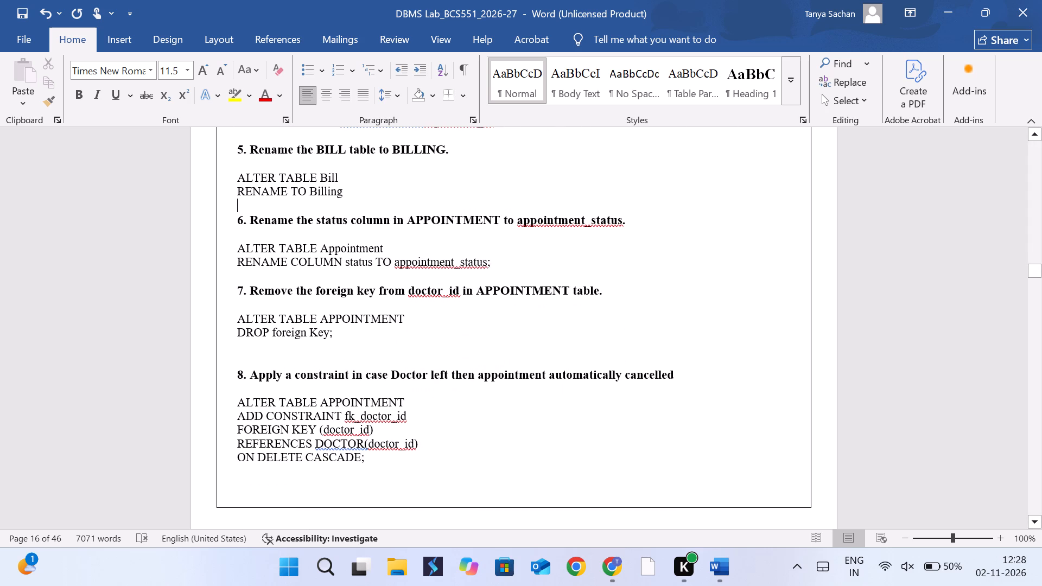
{"action": "left_click", "coordinate": [327, 362]}
{"action": "key", "text": "BackSpace"}
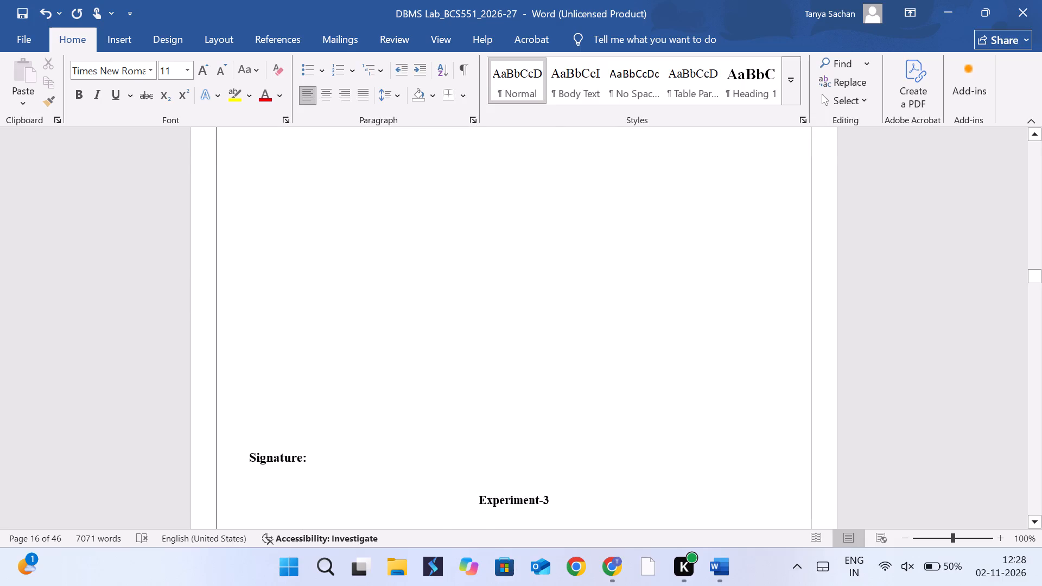
Delete the blank lines above the Signature line before Experiment-3 to bring it directly below question 8's ON DELETE CASCADE statement.
{"action": "left_click", "coordinate": [294, 371]}
{"action": "key", "text": "BackSpace"}
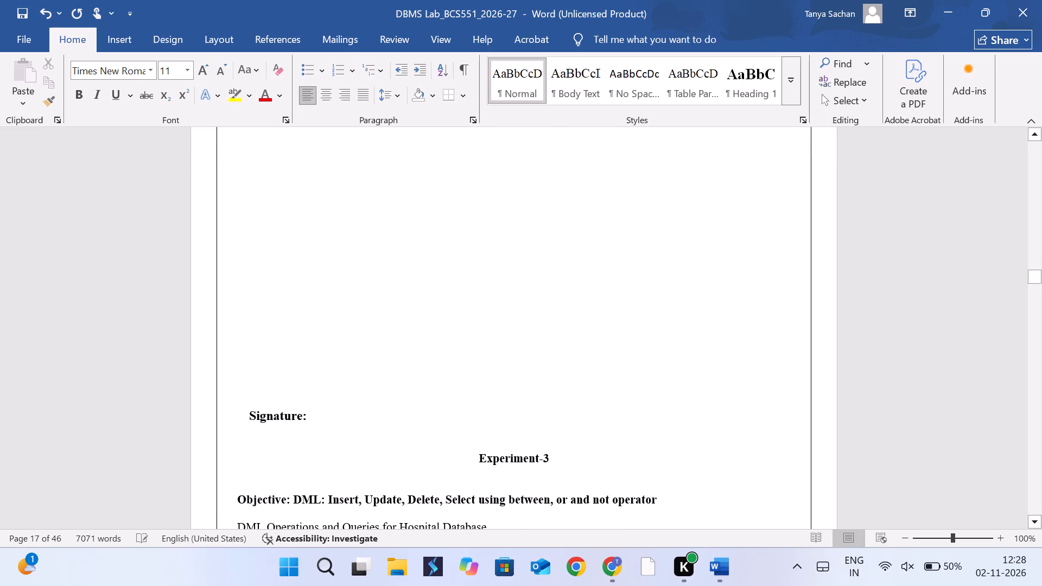
{"action": "key", "text": "BackSpace"}
{"action": "key", "text": "BackSpace"}
{"action": "key", "text": "BackSpace"}
{"action": "key", "text": "BackSpace"}
{"action": "key", "text": "BackSpace"}
{"action": "key", "text": "BackSpace"}
{"action": "key", "text": "BackSpace"}
{"action": "key", "text": "BackSpace"}
{"action": "key", "text": "BackSpace"}
{"action": "key", "text": "BackSpace"}
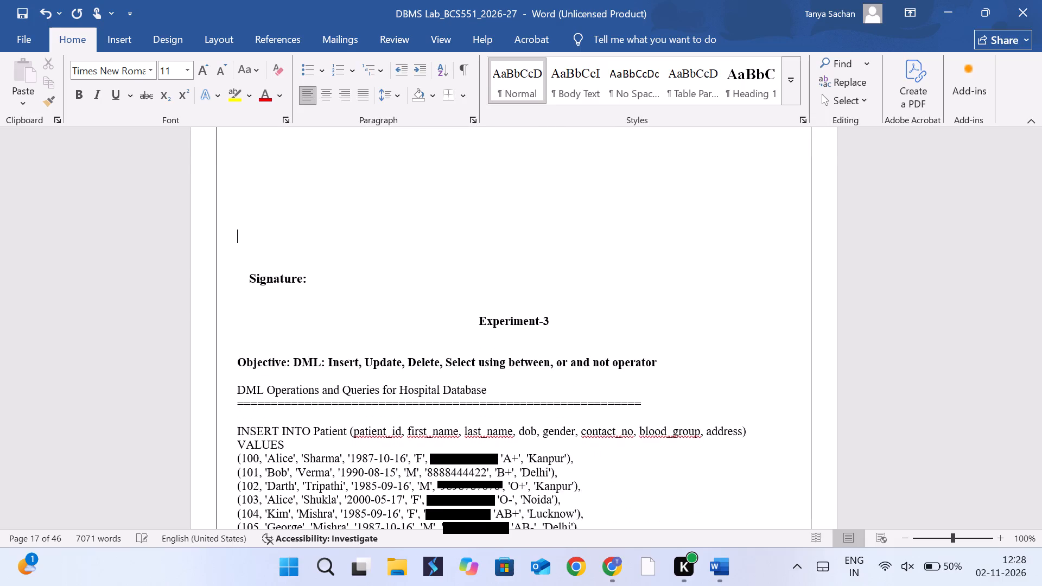
{"action": "key", "text": "BackSpace"}
{"action": "key", "text": "BackSpace"}
{"action": "key", "text": "BackSpace"}
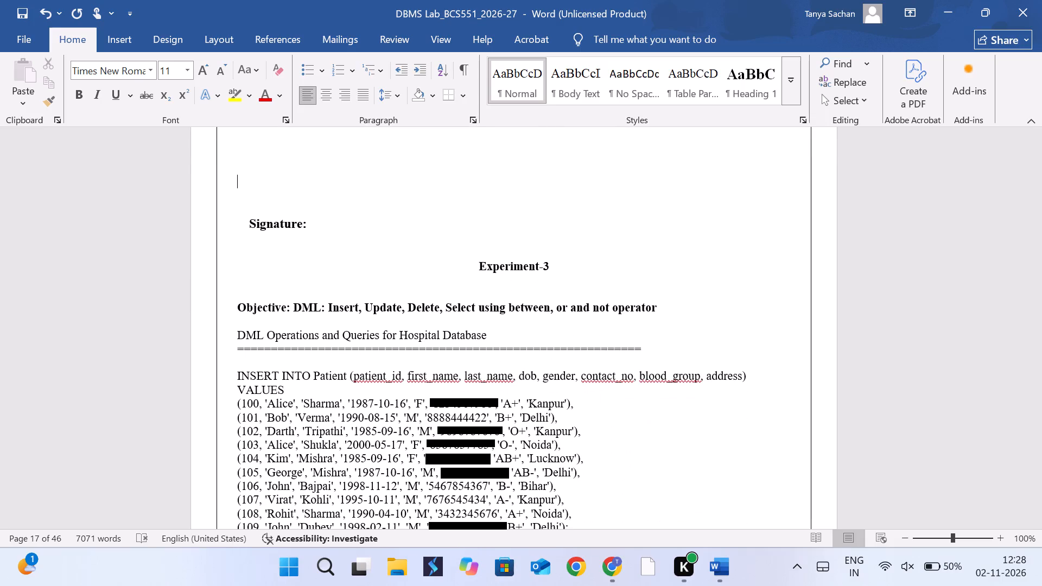
{"action": "key", "text": "BackSpace"}
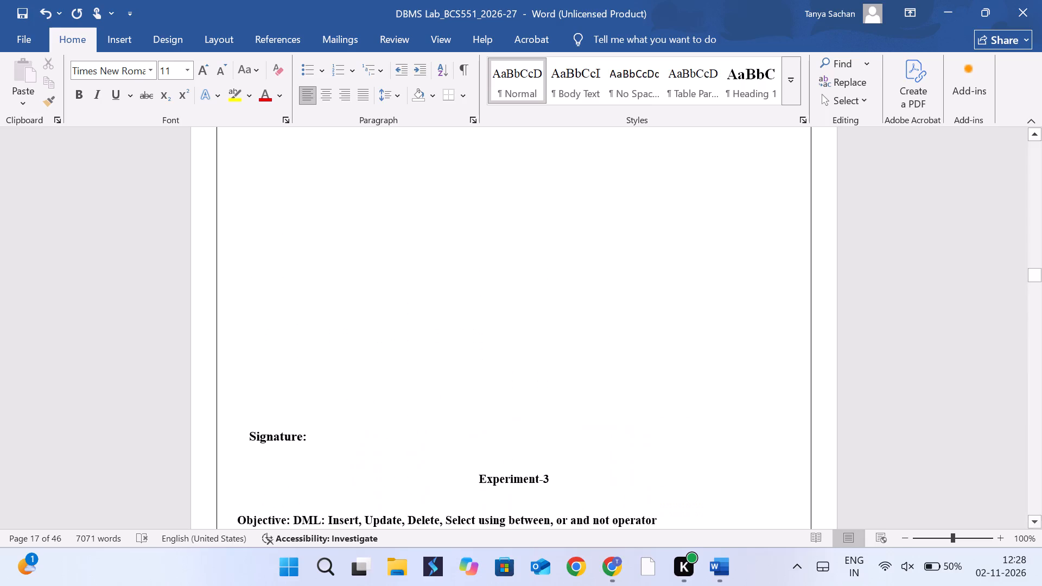
{"action": "key", "text": "BackSpace"}
{"action": "key", "text": "BackSpace"}
{"action": "key", "text": "BackSpace"}
{"action": "key", "text": "BackSpace"}
{"action": "key", "text": "BackSpace"}
{"action": "key", "text": "BackSpace"}
{"action": "key", "text": "BackSpace"}
{"action": "key", "text": "BackSpace"}
{"action": "key", "text": "BackSpace"}
{"action": "key", "text": "BackSpace"}
{"action": "key", "text": "BackSpace"}
{"action": "key", "text": "BackSpace"}
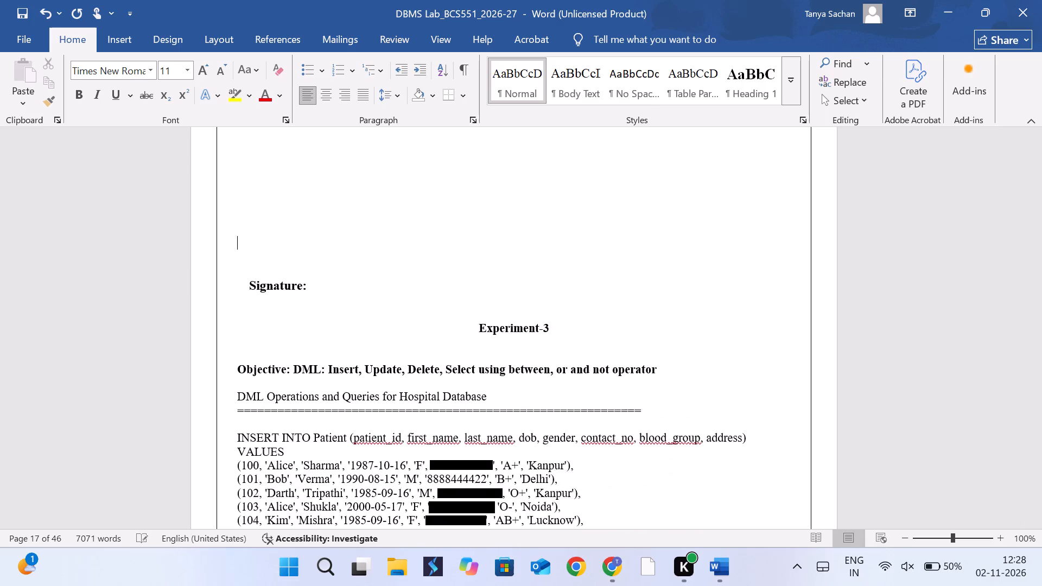
{"action": "key", "text": "BackSpace"}
{"action": "key", "text": "BackSpace"}
{"action": "key", "text": "BackSpace"}
{"action": "key", "text": "BackSpace"}
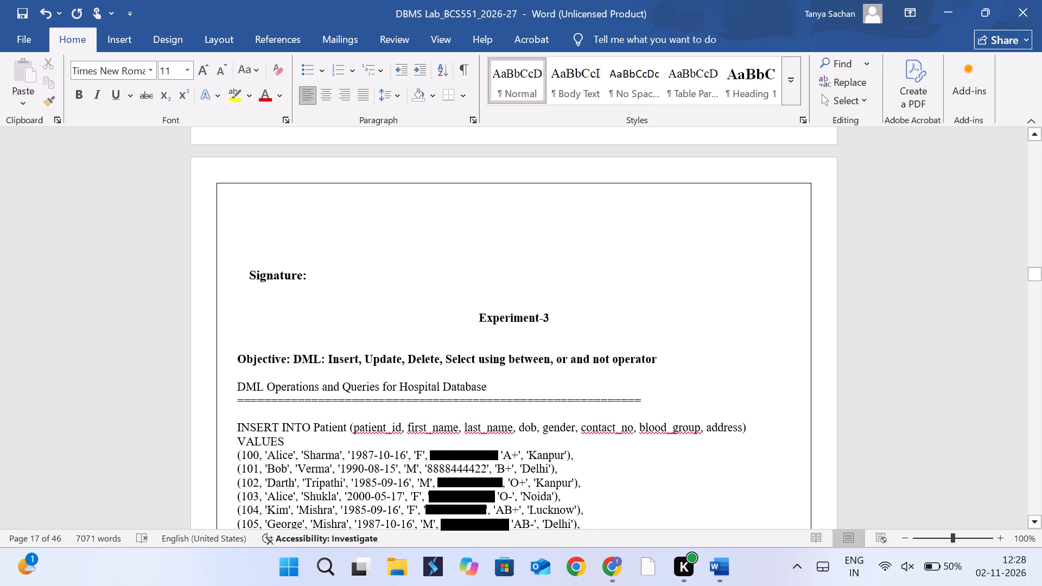
{"action": "key", "text": "BackSpace"}
{"action": "key", "text": "BackSpace"}
{"action": "key", "text": "BackSpace"}
{"action": "key", "text": "BackSpace"}
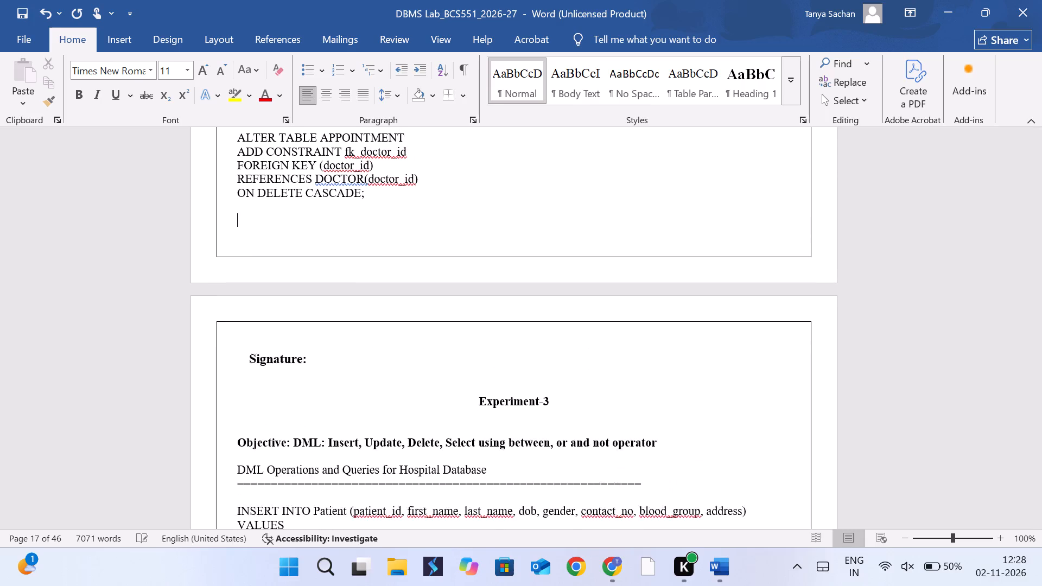
{"action": "key", "text": "BackSpace"}
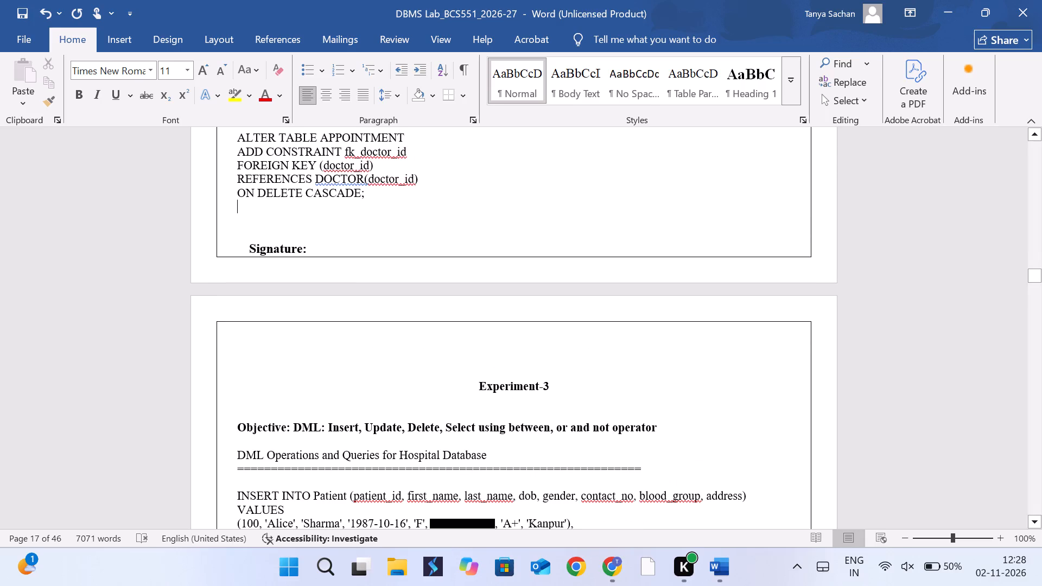
{"action": "left_click", "coordinate": [275, 234]}
{"action": "key", "text": "BackSpace"}
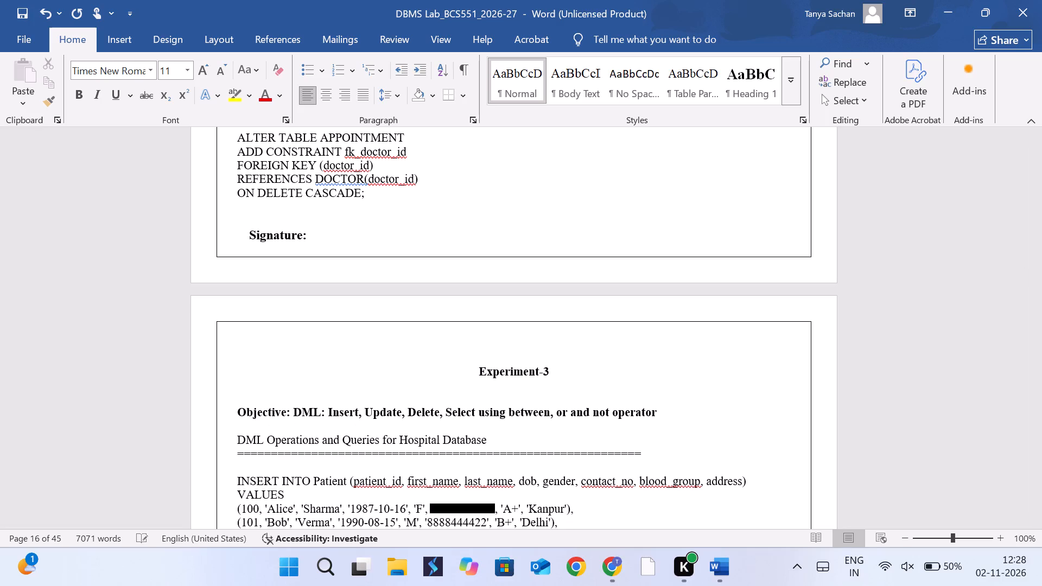
{"action": "key", "text": "BackSpace"}
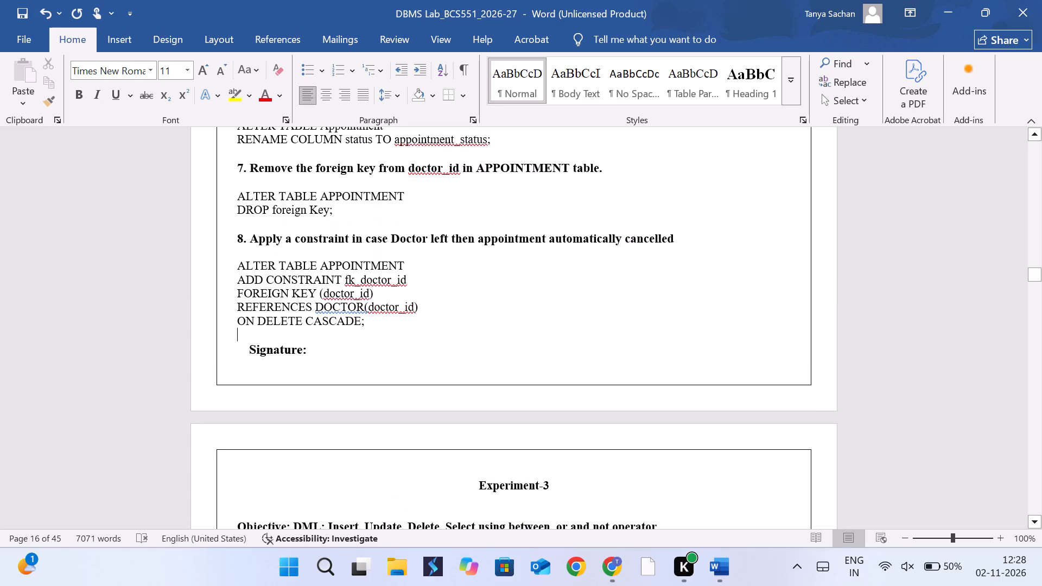
Delete one blank line above the Experiment-2 heading at the top of its page.
{"action": "left_click", "coordinate": [312, 356]}
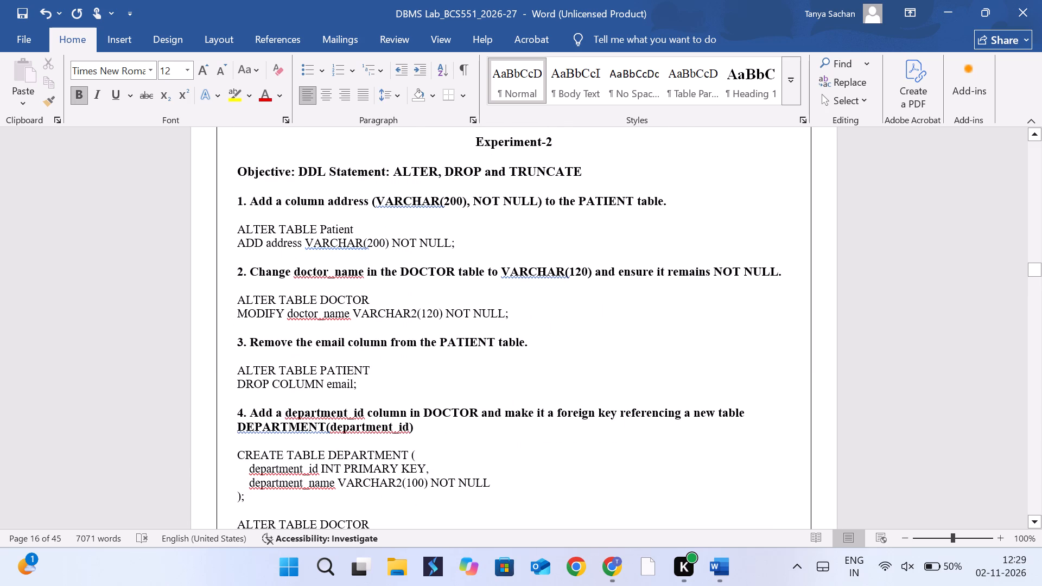
{"action": "left_click", "coordinate": [482, 216]}
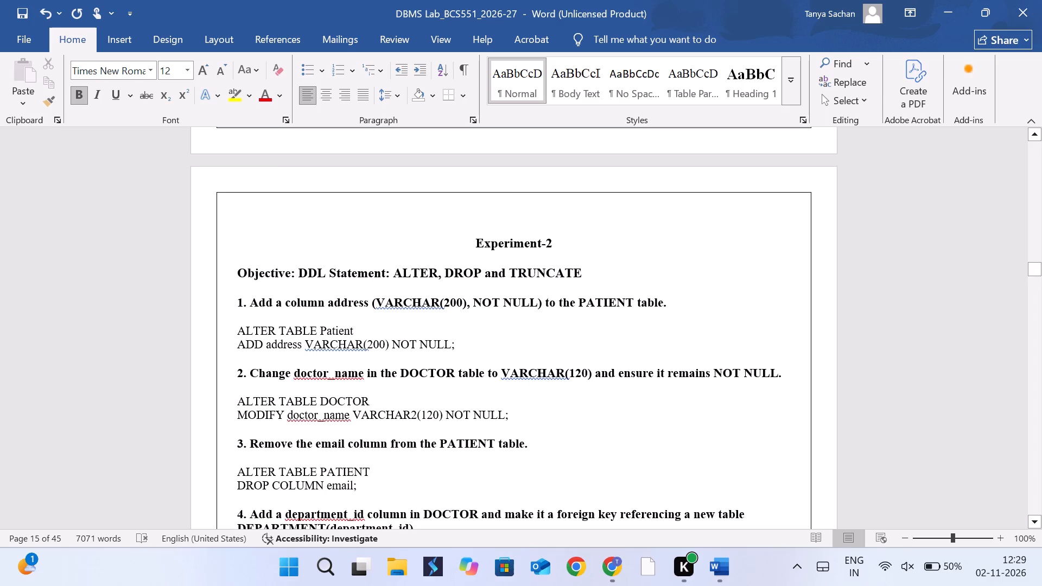
{"action": "key", "text": "BackSpace"}
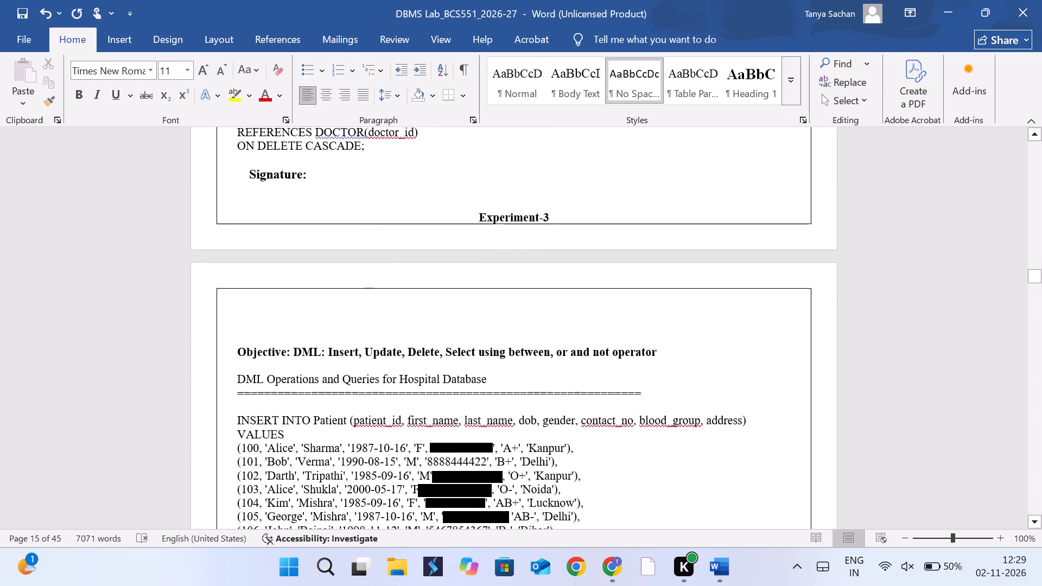
Insert a blank line above the Signature line before Experiment-3 to push the Experiment-3 heading onto the next page.
{"action": "left_click", "coordinate": [323, 209]}
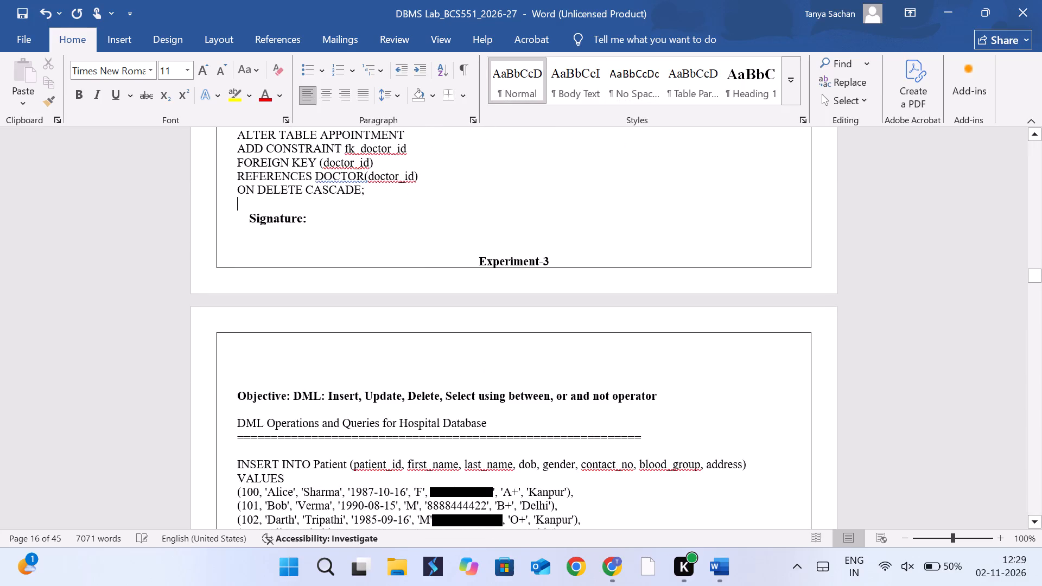
{"action": "key", "text": "Return"}
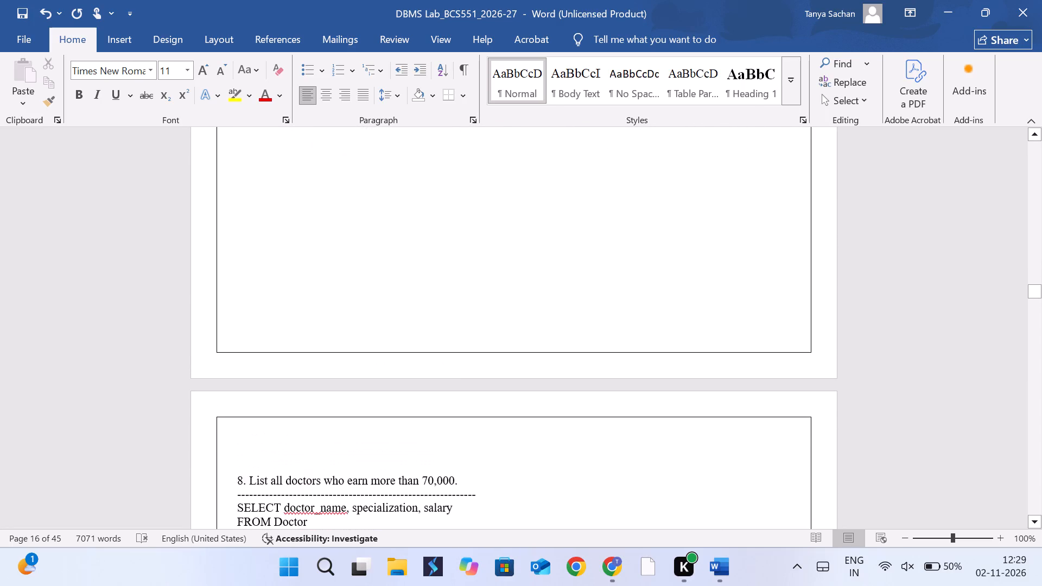
Delete the excess blank lines between the WHERE address = 'Kanpur' query and question 8 in Experiment-3.
{"action": "left_click", "coordinate": [446, 286]}
{"action": "key", "text": "BackSpace"}
{"action": "key", "text": "BackSpace"}
{"action": "key", "text": "BackSpace"}
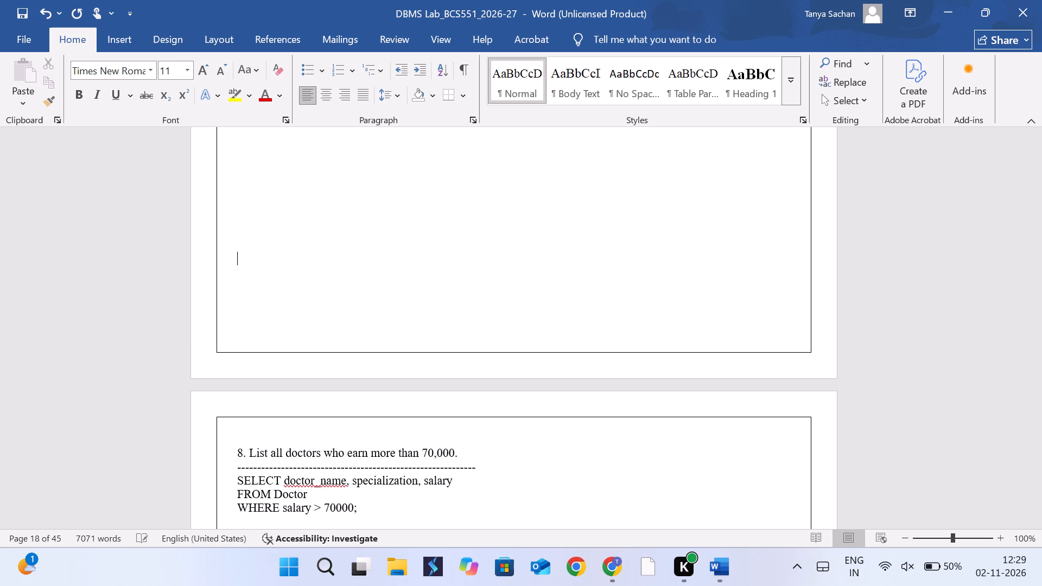
{"action": "key", "text": "BackSpace"}
{"action": "key", "text": "BackSpace"}
{"action": "key", "text": "BackSpace"}
{"action": "key", "text": "BackSpace"}
{"action": "key", "text": "BackSpace"}
{"action": "key", "text": "BackSpace"}
{"action": "key", "text": "BackSpace"}
{"action": "key", "text": "BackSpace"}
{"action": "key", "text": "BackSpace"}
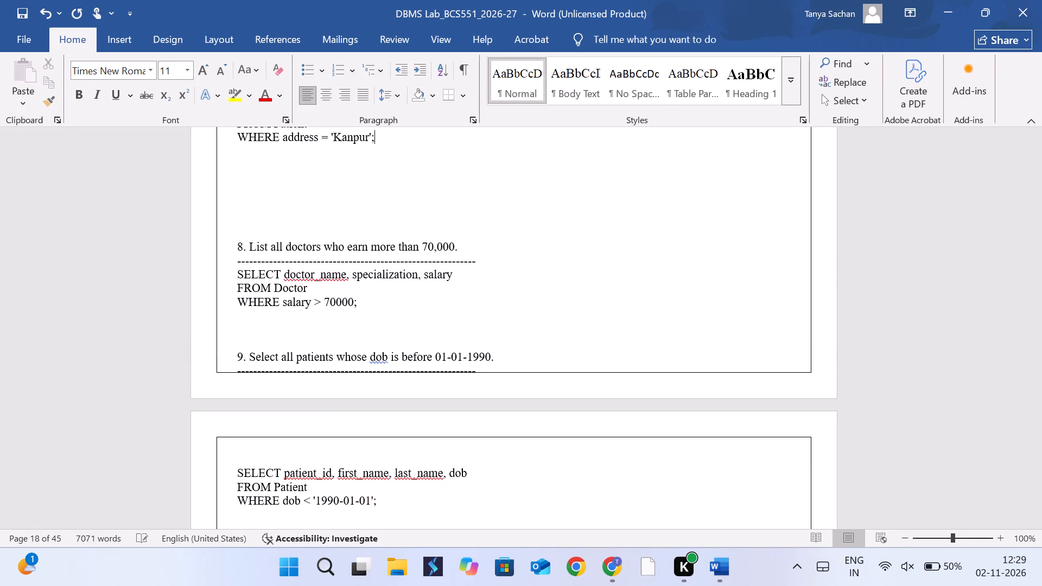
{"action": "left_click", "coordinate": [398, 248]}
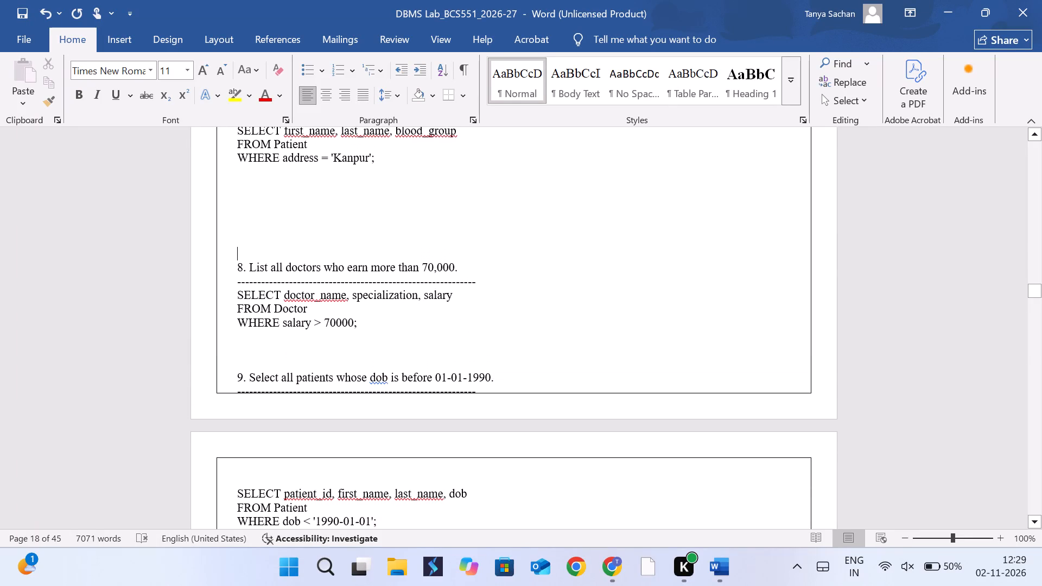
{"action": "key", "text": "BackSpace"}
{"action": "key", "text": "BackSpace"}
{"action": "key", "text": "BackSpace"}
{"action": "key", "text": "BackSpace"}
{"action": "key", "text": "BackSpace"}
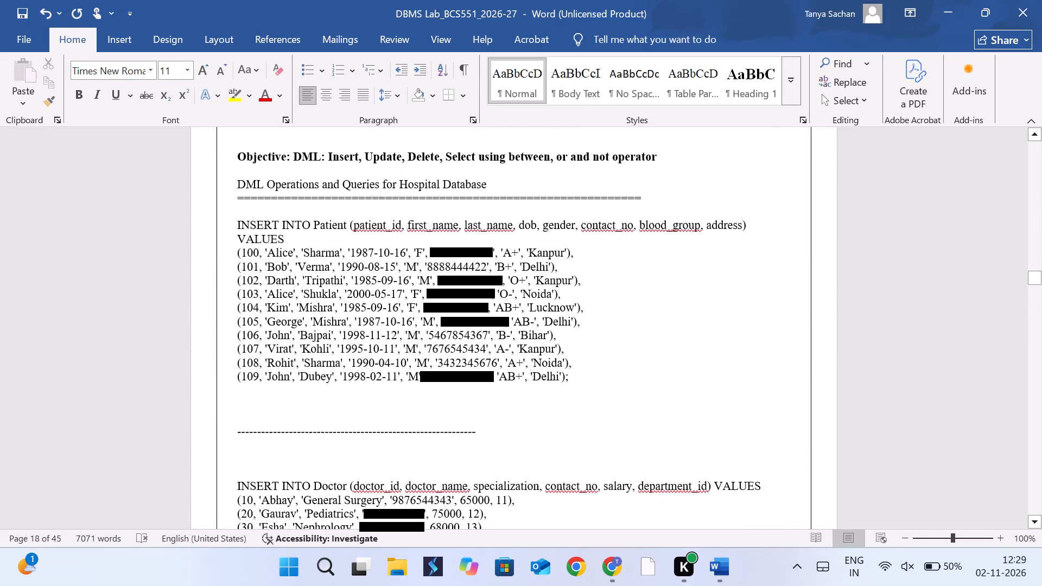
Delete two blank lines above and two below the dashed separator between the INSERT INTO Patient and INSERT INTO Doctor statements.
{"action": "left_click", "coordinate": [395, 407]}
{"action": "key", "text": "BackSpace"}
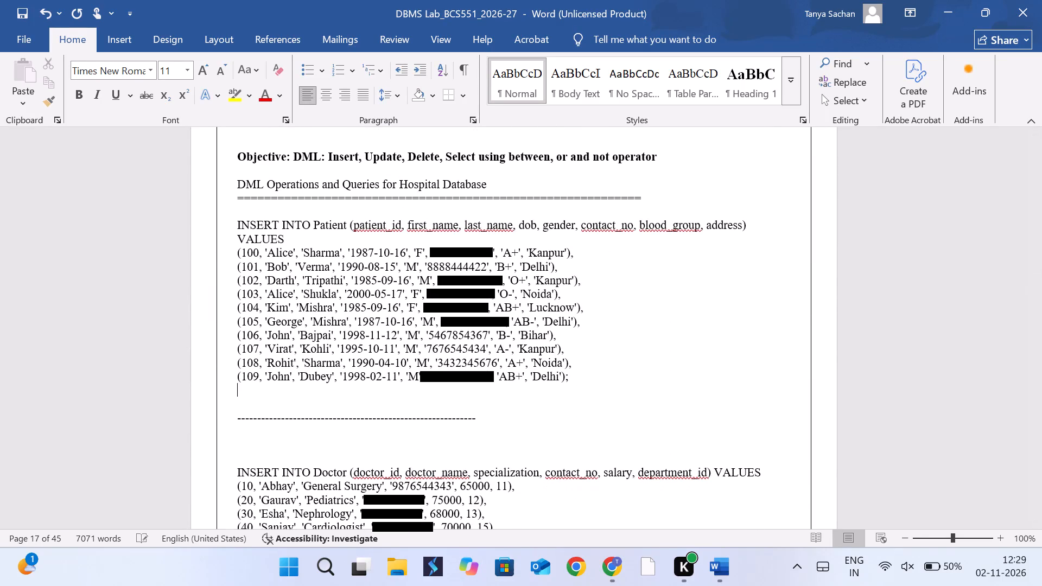
{"action": "key", "text": "BackSpace"}
{"action": "left_click", "coordinate": [315, 438]}
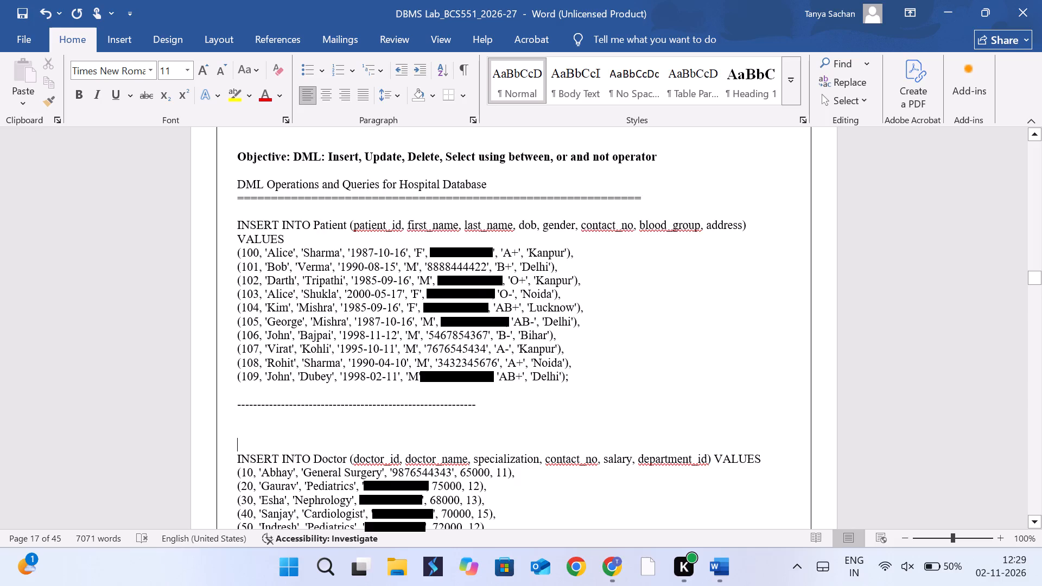
{"action": "key", "text": "BackSpace"}
{"action": "key", "text": "BackSpace"}
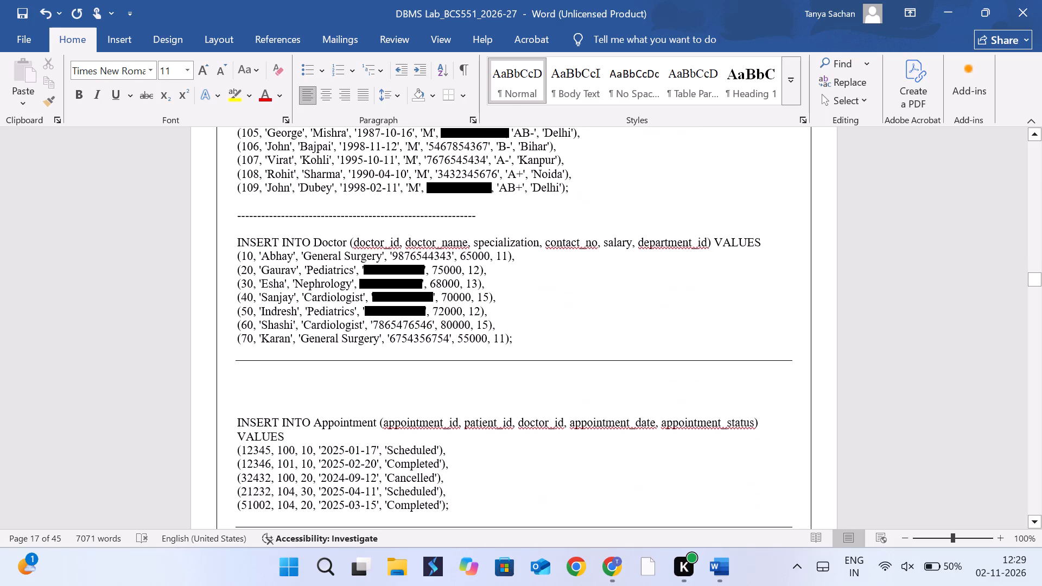
Delete the extra blank lines directly above the INSERT INTO Appointment and INSERT INTO Bill statements.
{"action": "left_click", "coordinate": [354, 407]}
{"action": "key", "text": "BackSpace"}
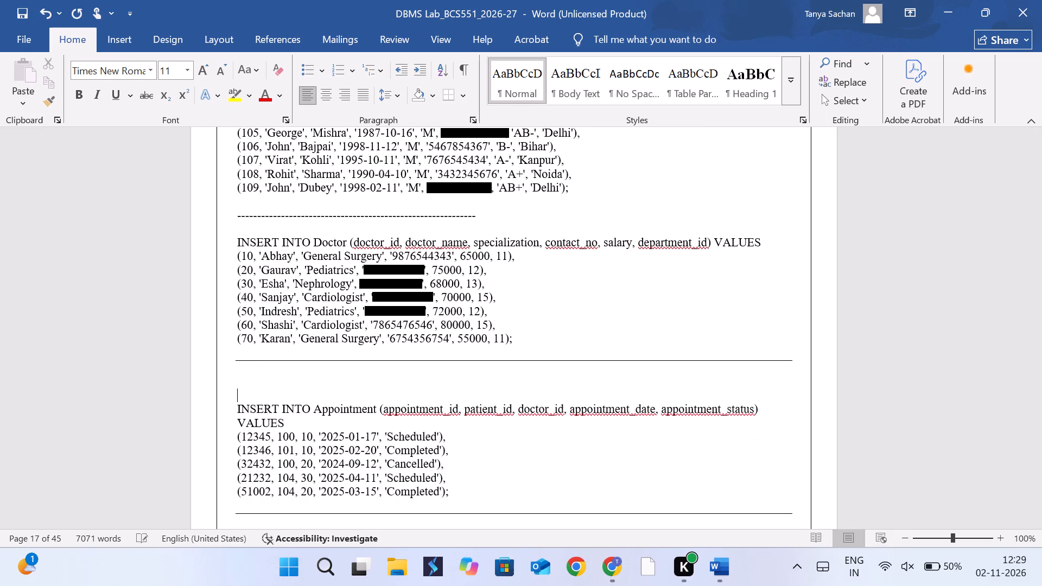
{"action": "key", "text": "BackSpace"}
{"action": "key", "text": "BackSpace"}
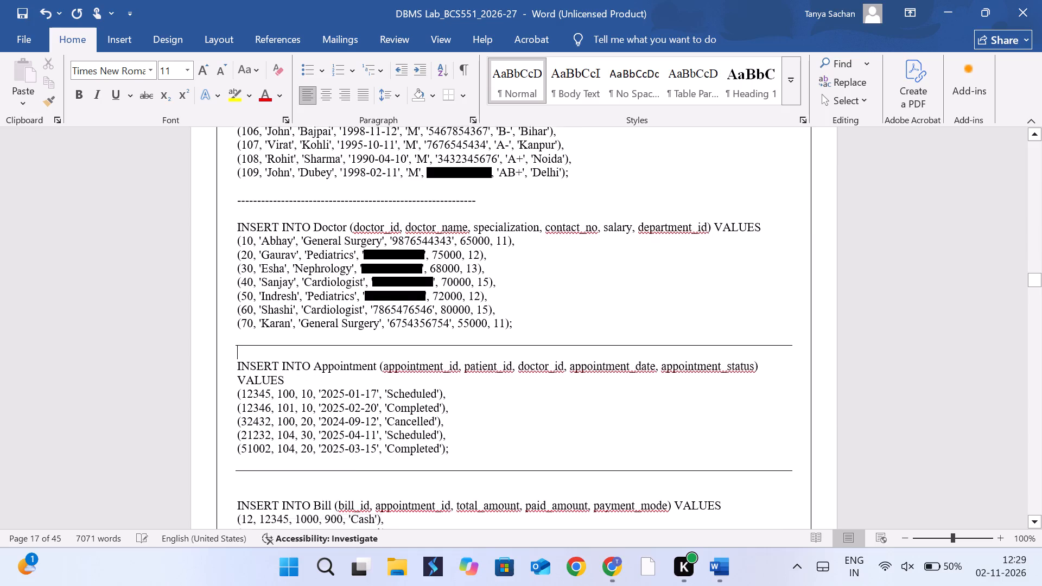
{"action": "left_click", "coordinate": [378, 411]}
{"action": "key", "text": "BackSpace"}
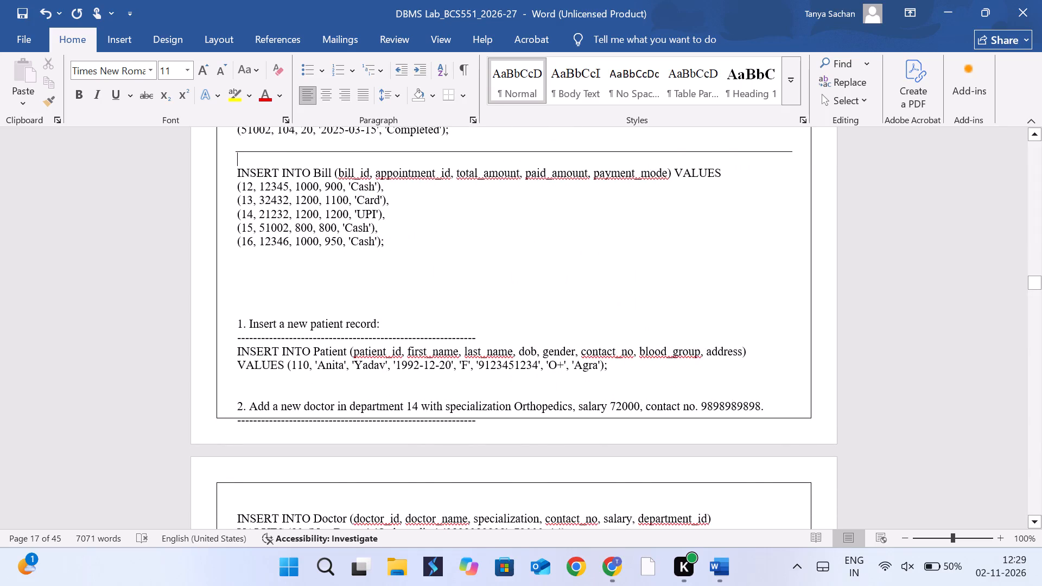
Delete the excess blank lines above question 1 (new patient record) and question 2 (new doctor), leaving one before each.
{"action": "left_click", "coordinate": [376, 298]}
{"action": "key", "text": "BackSpace"}
{"action": "key", "text": "BackSpace"}
{"action": "key", "text": "BackSpace"}
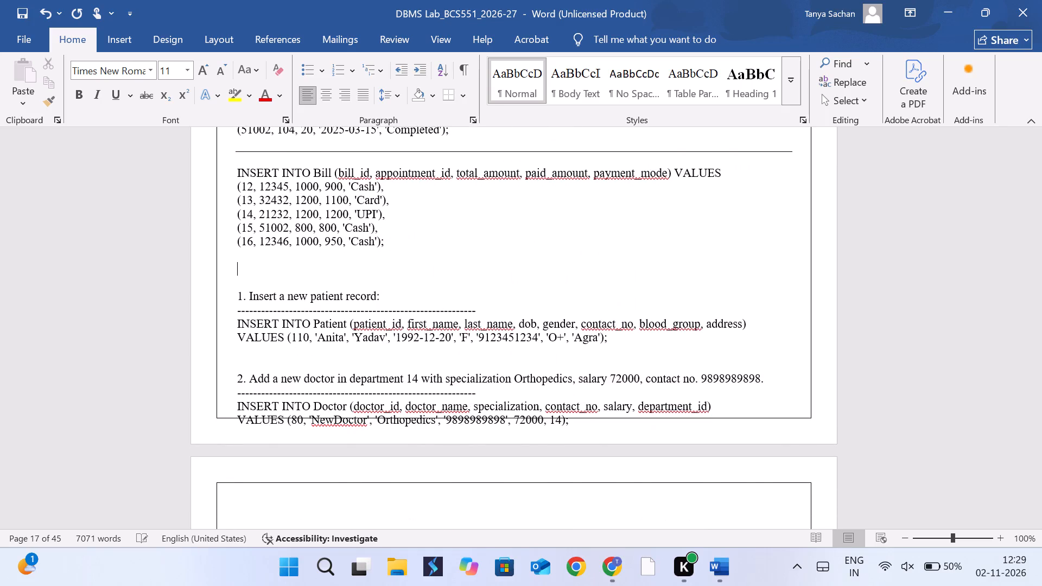
{"action": "key", "text": "BackSpace"}
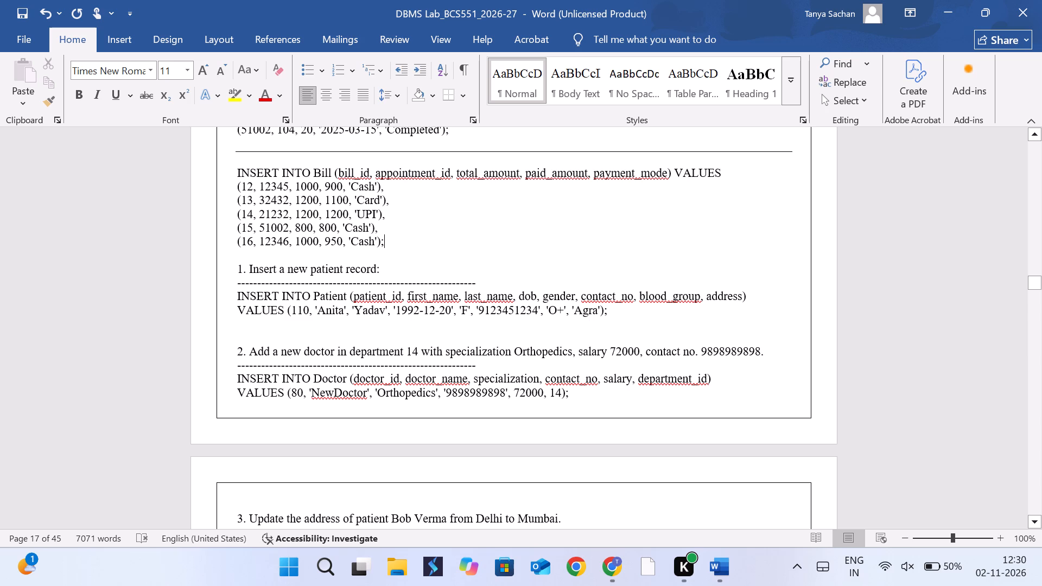
{"action": "left_click", "coordinate": [358, 329]}
{"action": "key", "text": "BackSpace"}
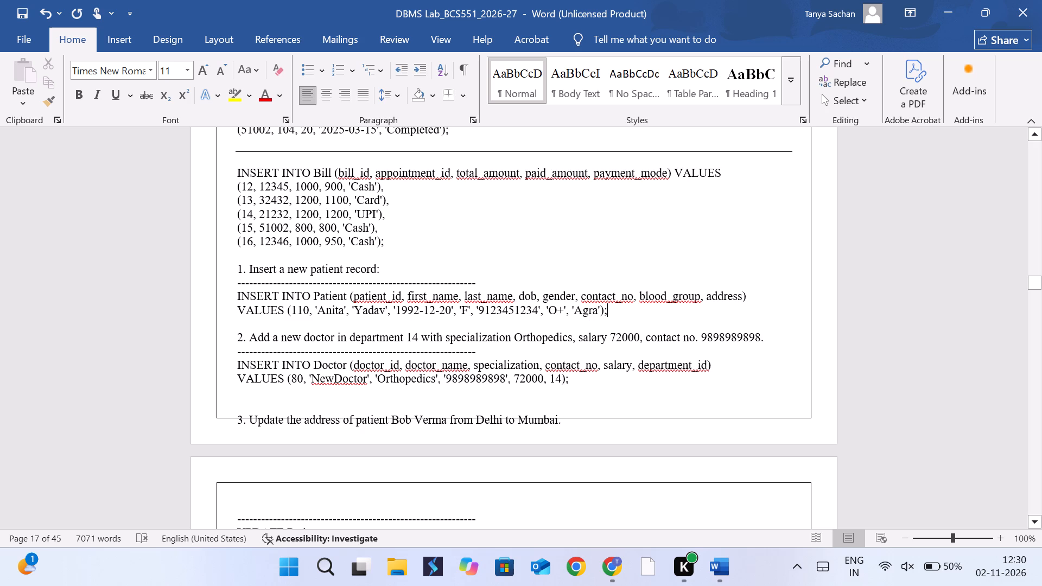
Insert a blank line after question 2's INSERT INTO Doctor statement to push question 3 onto the next page.
{"action": "left_click", "coordinate": [322, 396]}
{"action": "key", "text": "Return"}
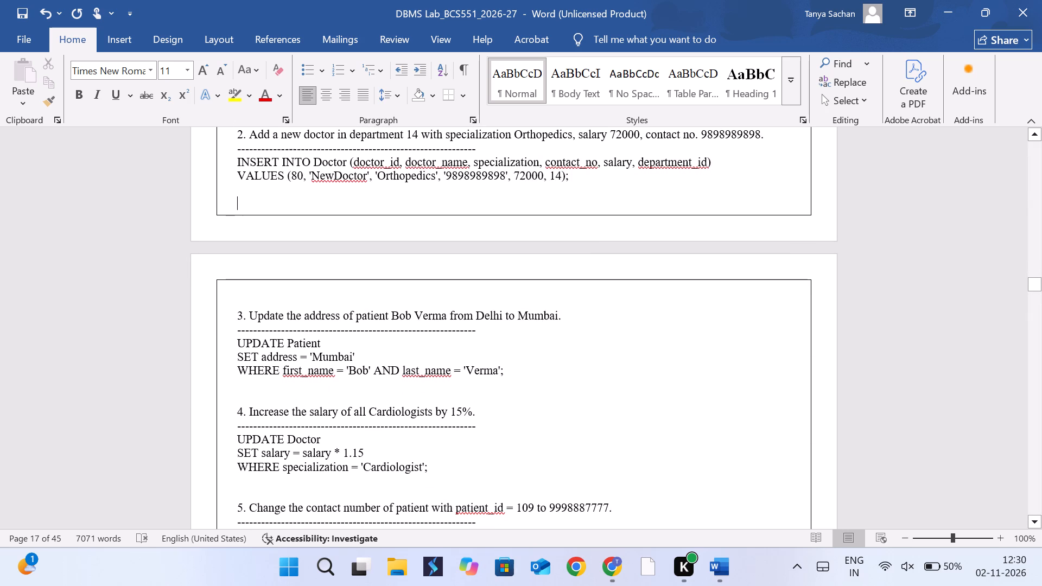
Delete one blank line above question 4 and one above question 5 in Experiment-3.
{"action": "left_click", "coordinate": [339, 401]}
{"action": "key", "text": "BackSpace"}
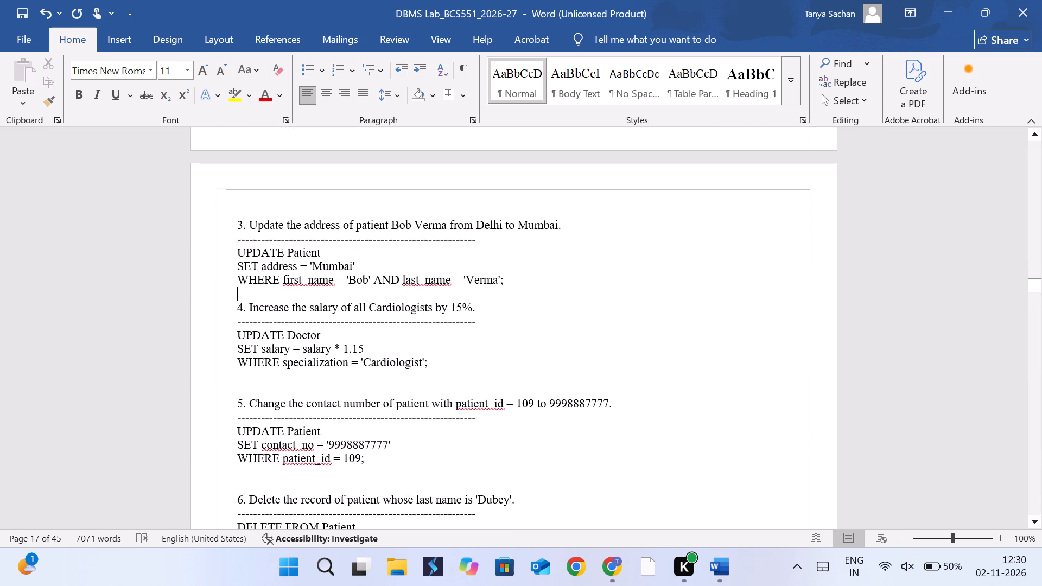
{"action": "left_click", "coordinate": [328, 370]}
{"action": "key", "text": "BackSpace"}
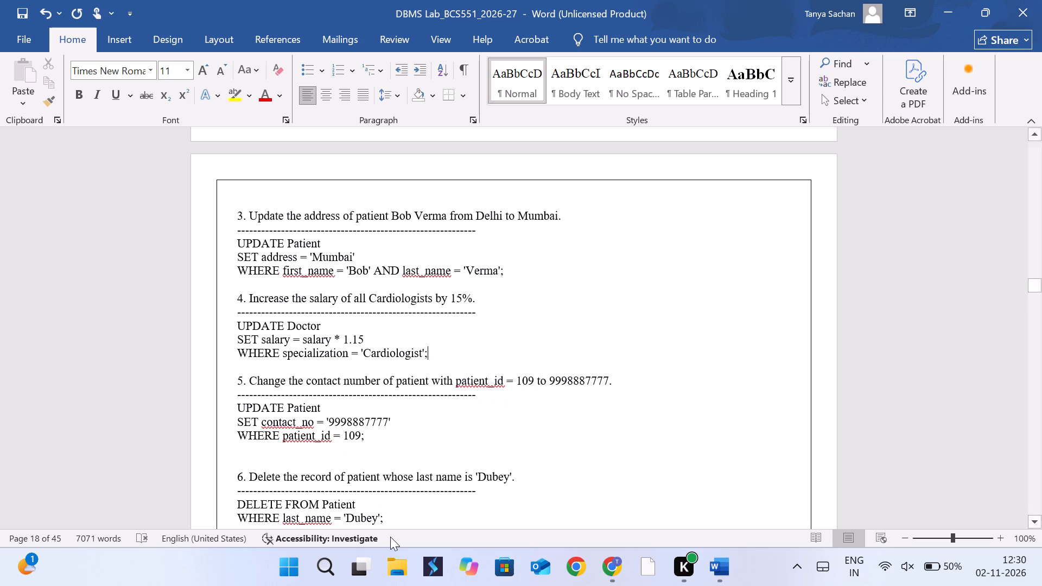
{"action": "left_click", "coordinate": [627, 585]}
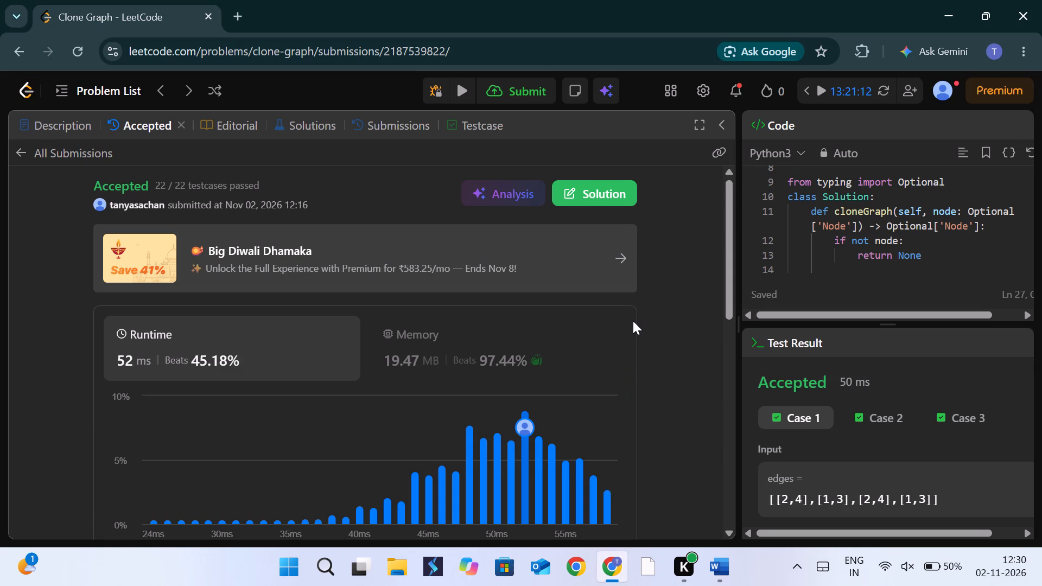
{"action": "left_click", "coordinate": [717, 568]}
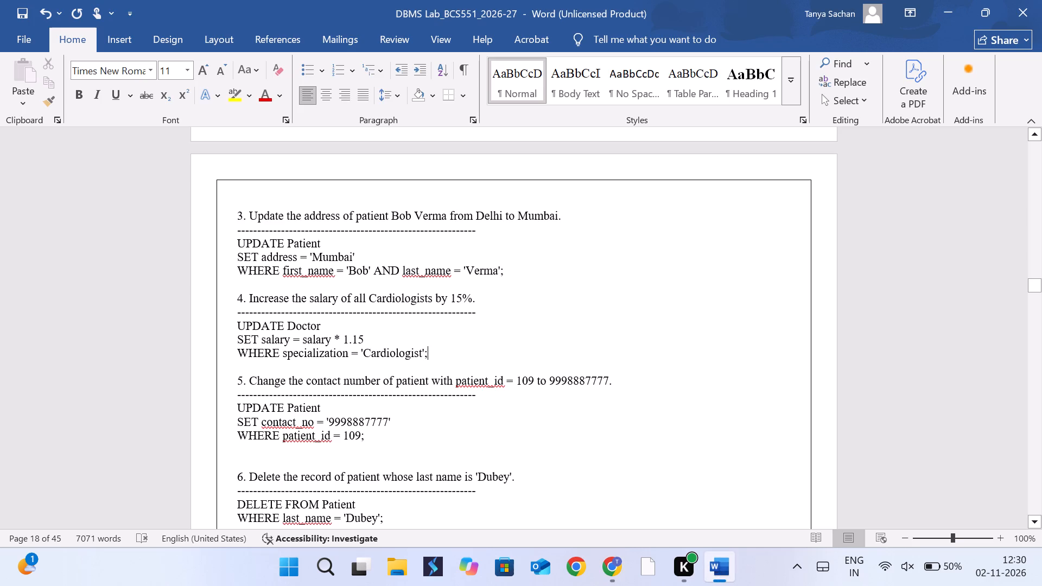
Delete the surplus blank lines above questions 6, 7, 8, 9 and 10 in Experiment-3, leaving one before each.
{"action": "left_click", "coordinate": [421, 396]}
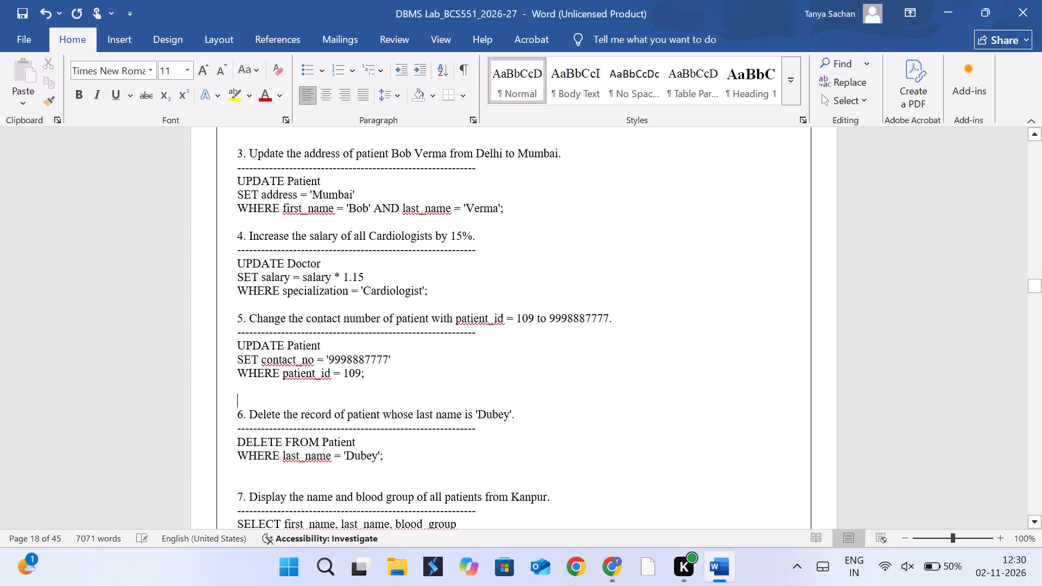
{"action": "key", "text": "BackSpace"}
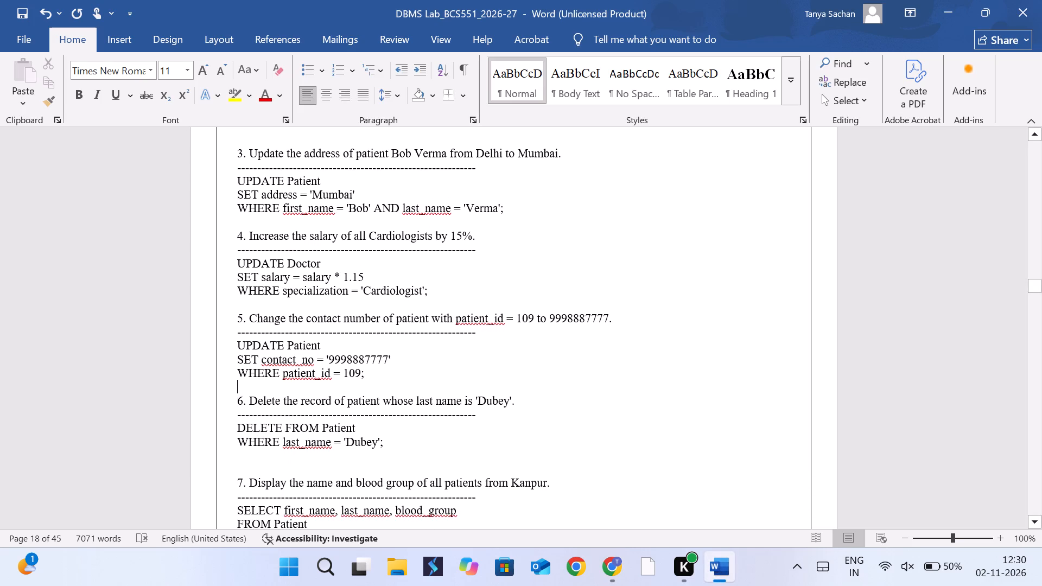
{"action": "left_click", "coordinate": [391, 462]}
{"action": "key", "text": "BackSpace"}
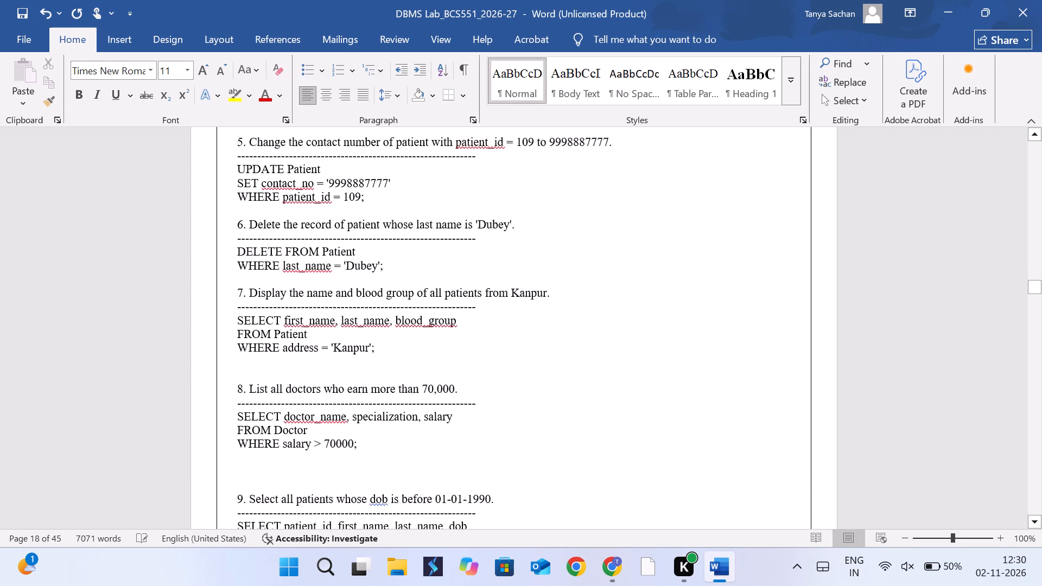
{"action": "left_click", "coordinate": [335, 323]}
{"action": "key", "text": "BackSpace"}
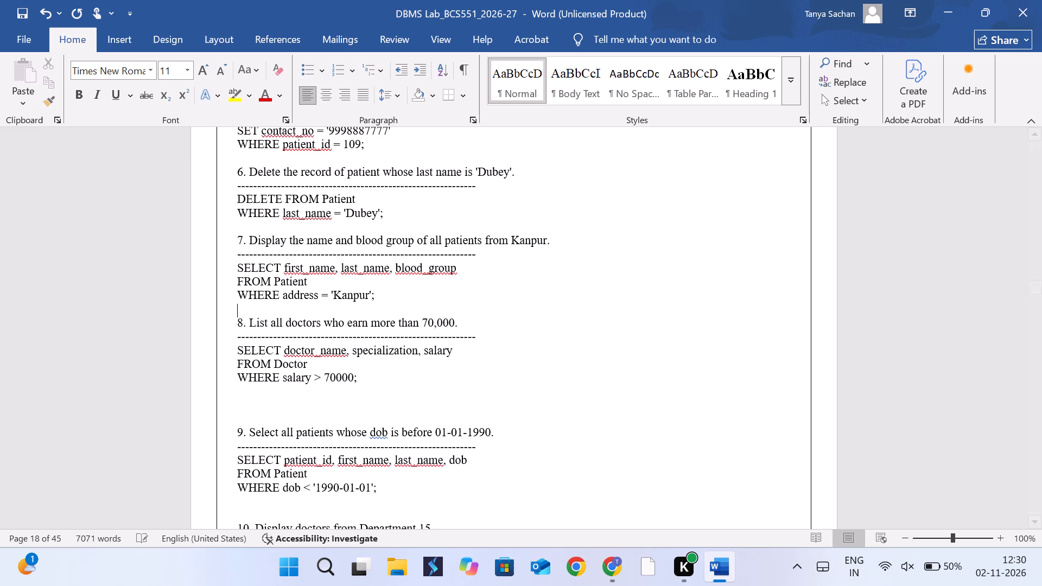
{"action": "left_click", "coordinate": [331, 408]}
{"action": "key", "text": "BackSpace"}
{"action": "key", "text": "BackSpace"}
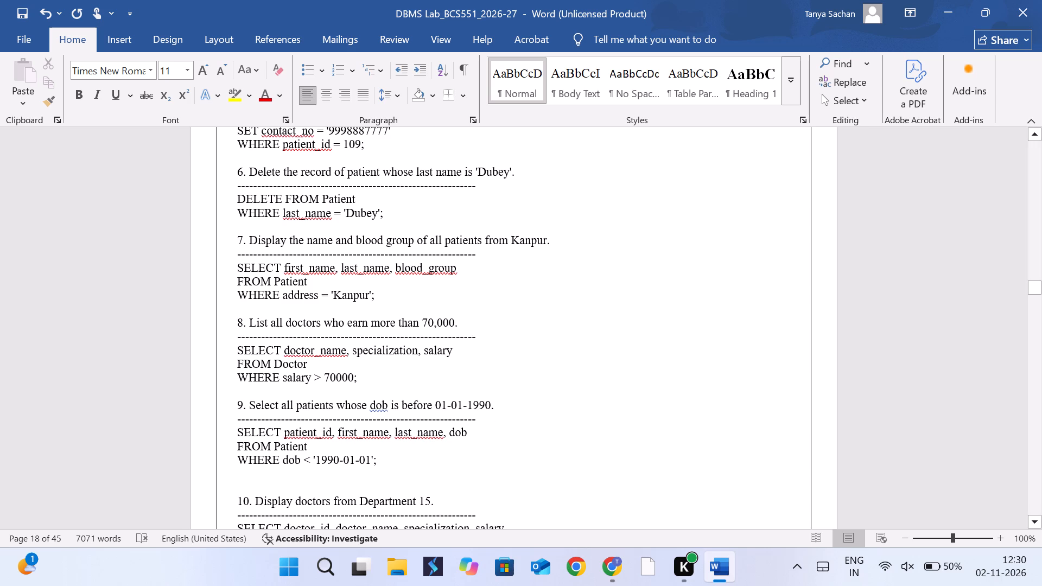
{"action": "left_click", "coordinate": [314, 484]}
{"action": "key", "text": "BackSpace"}
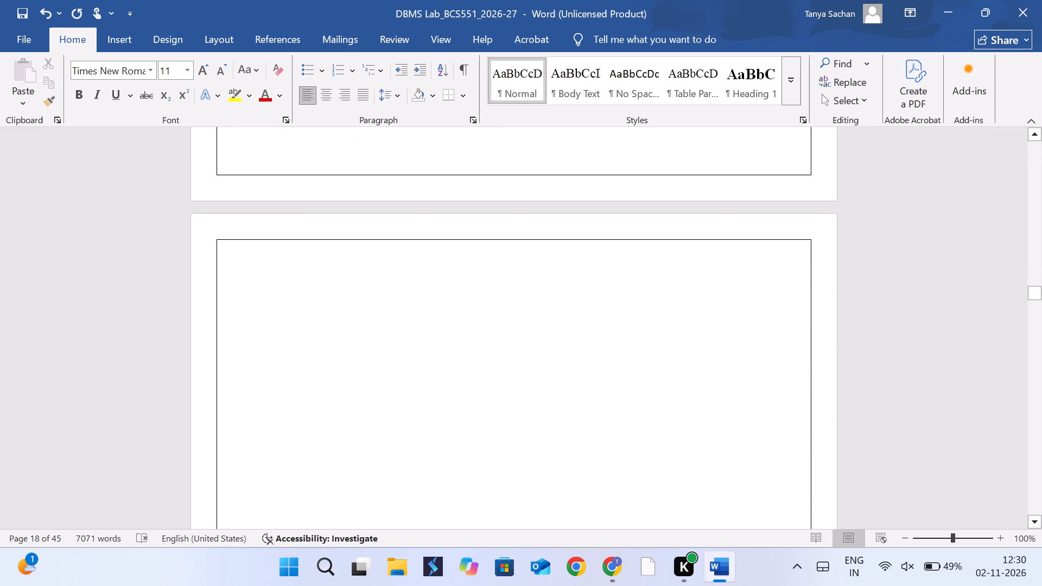
Delete the long run of blank lines above the Signature line before Experiment-4, bringing the Signature back onto the previous page.
{"action": "left_click", "coordinate": [266, 361]}
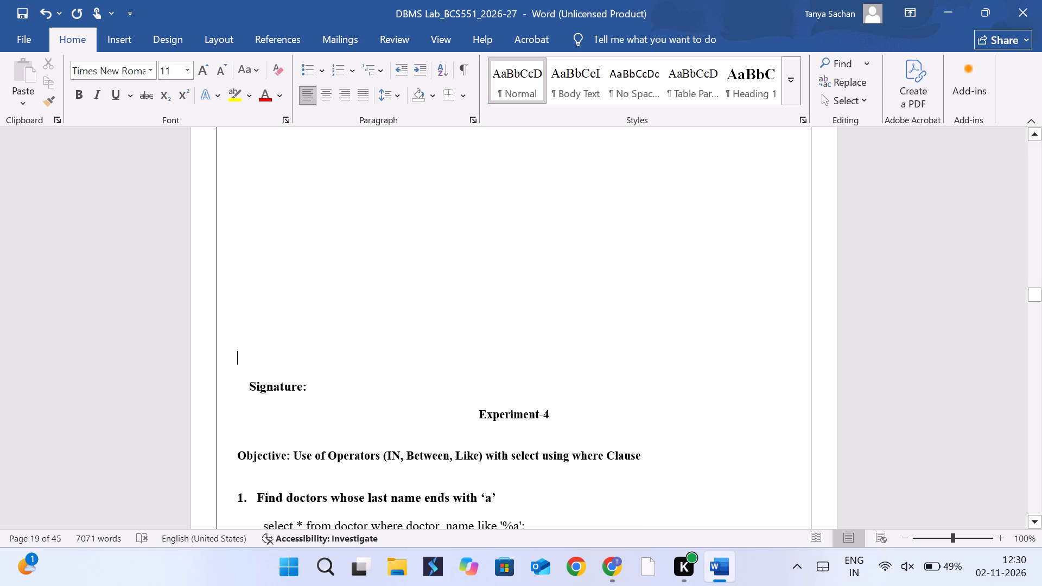
{"action": "left_click", "coordinate": [601, 555]}
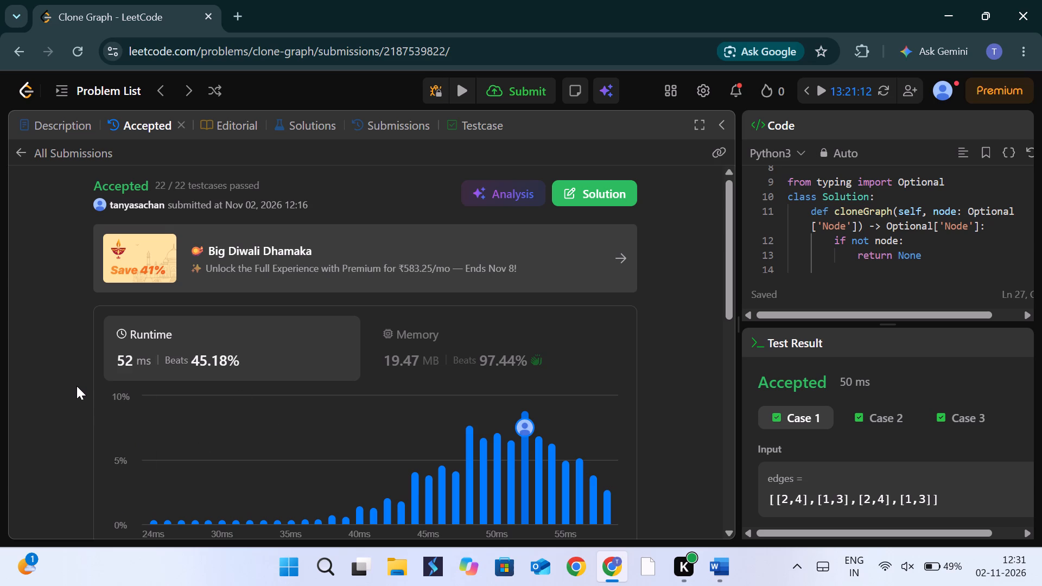
{"action": "left_click", "coordinate": [728, 564]}
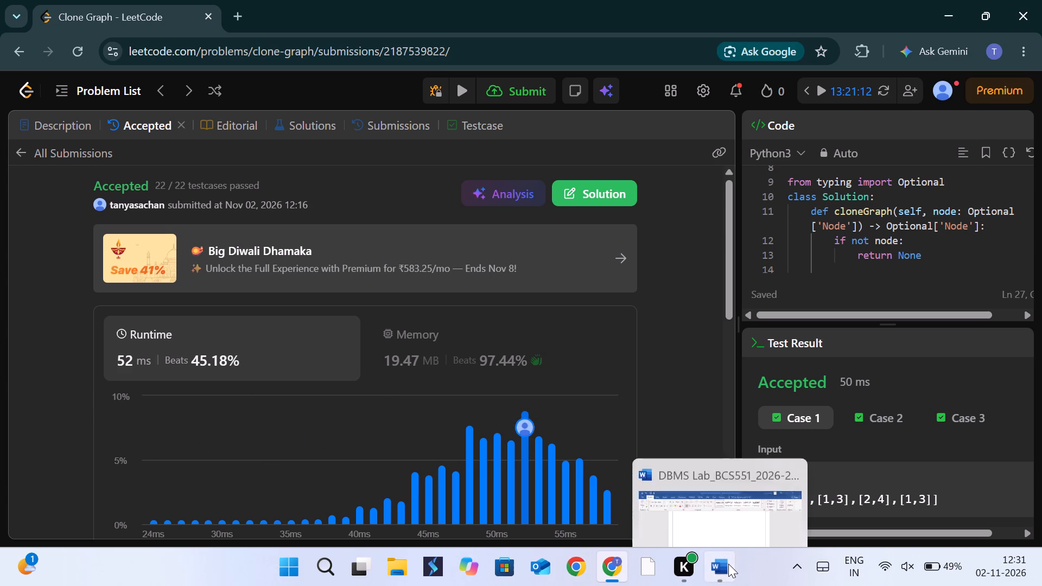
{"action": "key", "text": "BackSpace"}
{"action": "key", "text": "BackSpace"}
{"action": "key", "text": "BackSpace"}
{"action": "key", "text": "BackSpace"}
{"action": "key", "text": "BackSpace"}
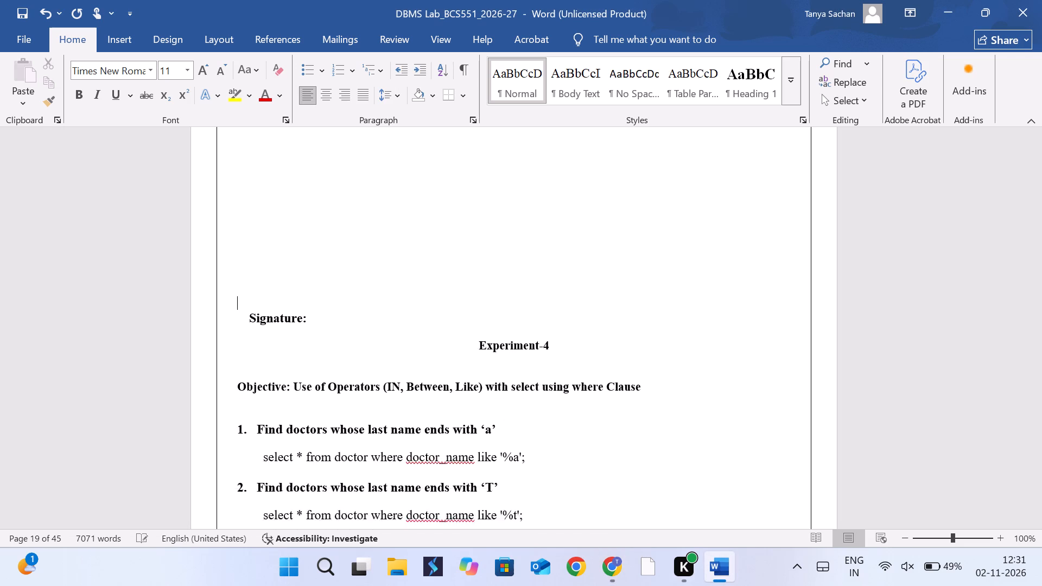
{"action": "key", "text": "BackSpace"}
{"action": "key", "text": "BackSpace"}
{"action": "key", "text": "BackSpace"}
{"action": "key", "text": "BackSpace"}
{"action": "key", "text": "BackSpace"}
{"action": "key", "text": "BackSpace"}
{"action": "key", "text": "BackSpace"}
{"action": "key", "text": "BackSpace"}
{"action": "key", "text": "BackSpace"}
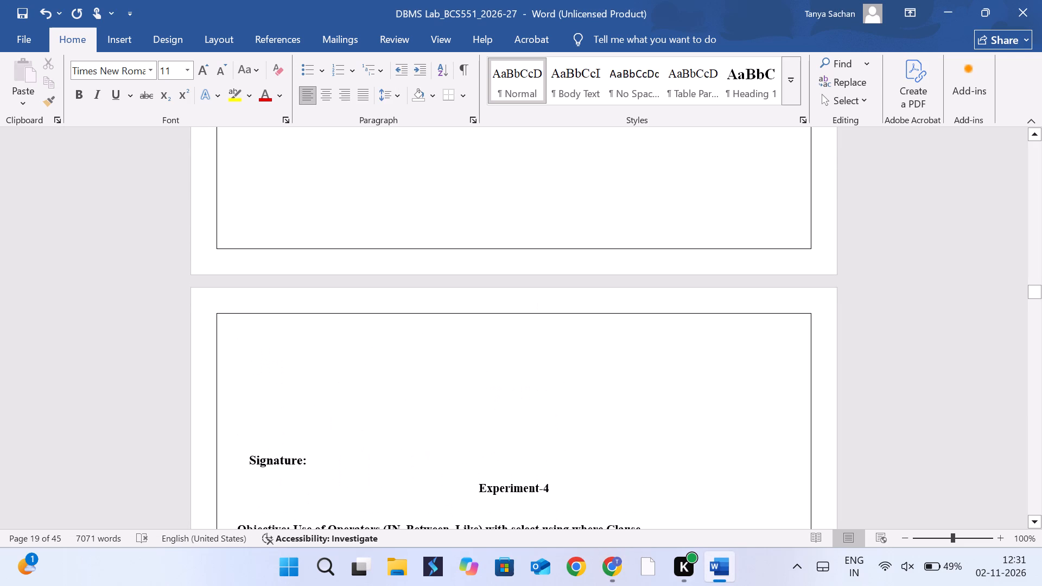
{"action": "key", "text": "BackSpace"}
{"action": "key", "text": "BackSpace"}
{"action": "key", "text": "BackSpace"}
{"action": "key", "text": "BackSpace"}
{"action": "key", "text": "BackSpace"}
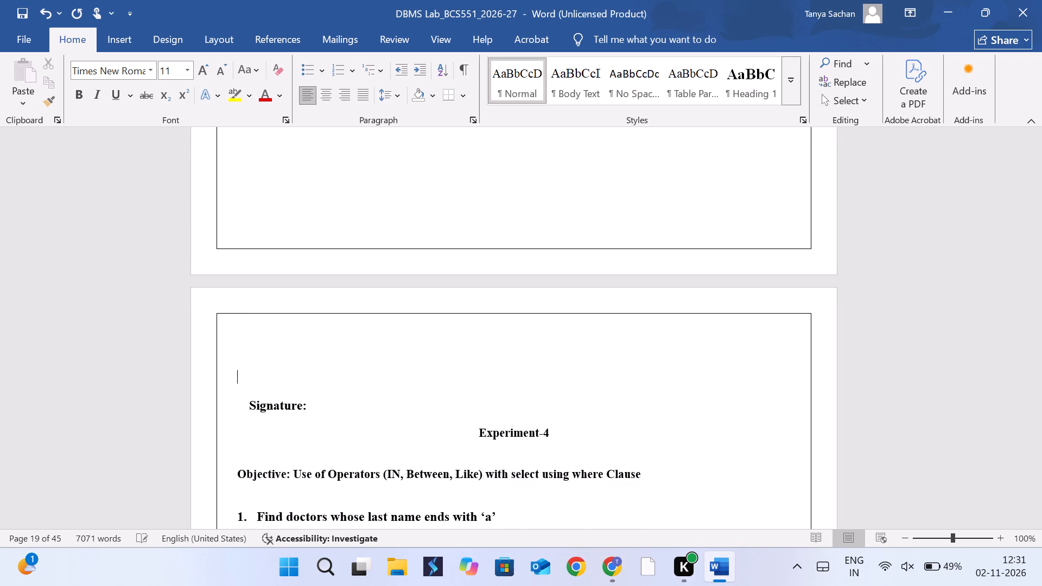
{"action": "key", "text": "BackSpace"}
{"action": "key", "text": "BackSpace"}
{"action": "key", "text": "BackSpace"}
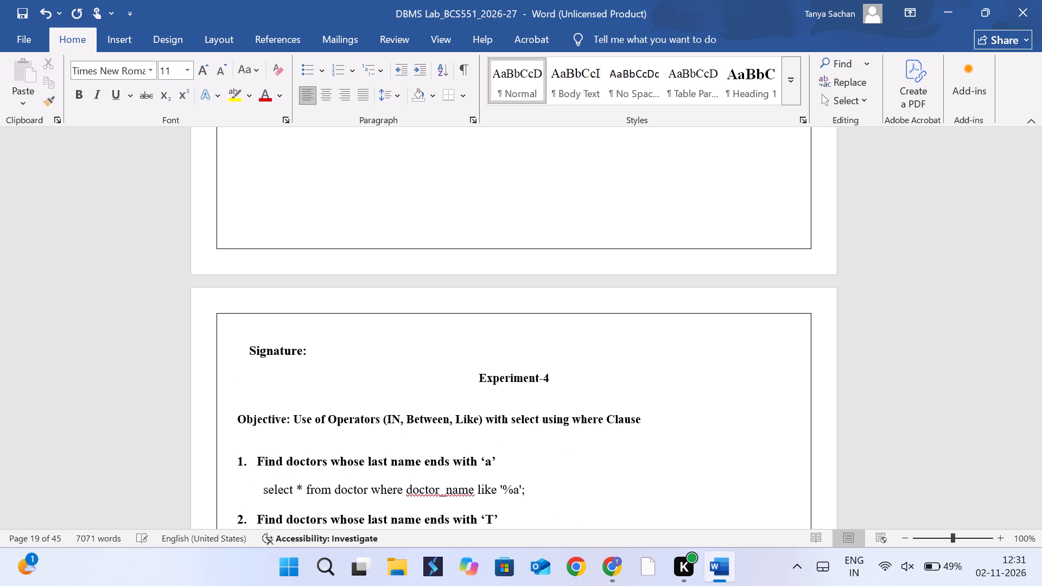
{"action": "key", "text": "BackSpace"}
{"action": "key", "text": "BackSpace"}
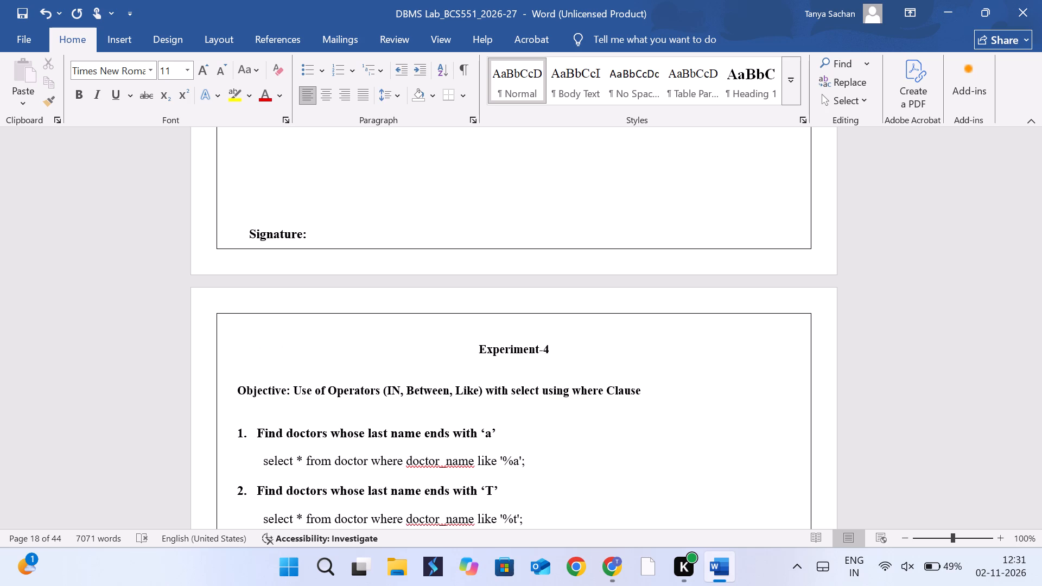
{"action": "key", "text": "BackSpace"}
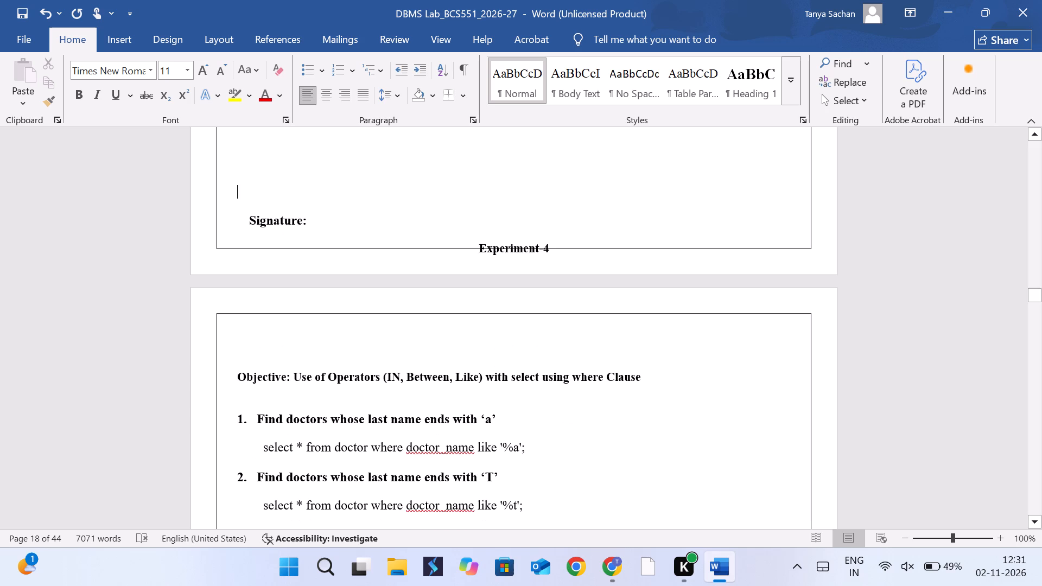
Insert a line break after the Signature line before Experiment-4 to push the Experiment-4 heading onto the next page.
{"action": "left_click", "coordinate": [491, 195]}
{"action": "left_click", "coordinate": [478, 227]}
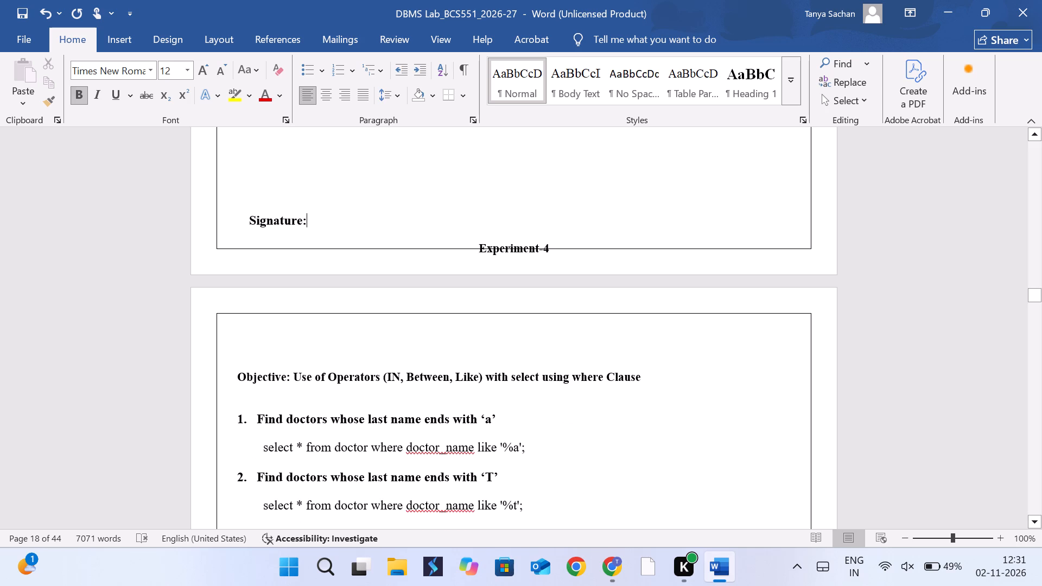
{"action": "key", "text": "Return"}
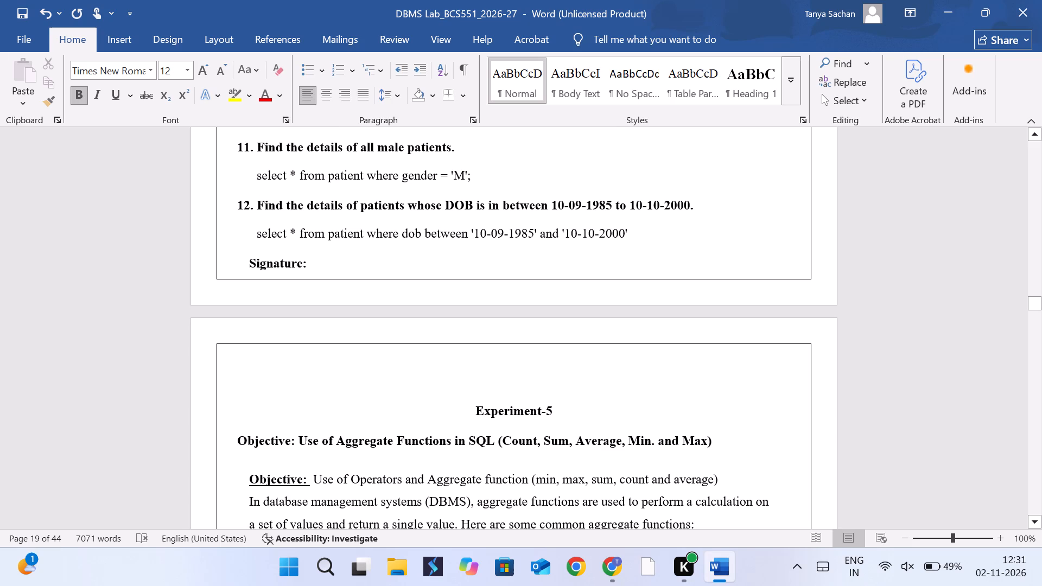
Delete the blank lines above the Experiment-5 heading at the top of its page.
{"action": "left_click", "coordinate": [512, 397]}
{"action": "key", "text": "BackSpace"}
{"action": "key", "text": "BackSpace"}
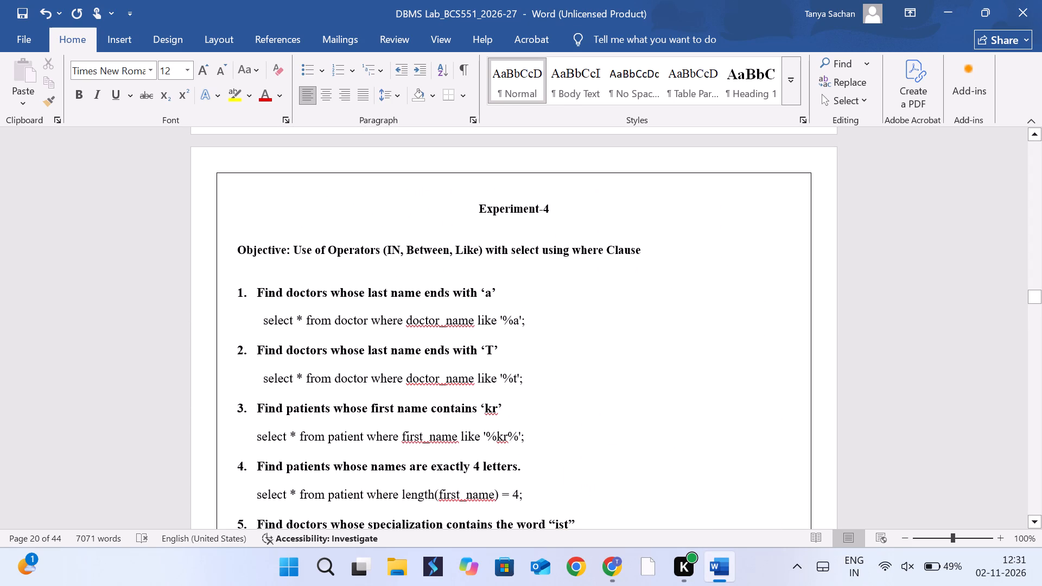
Delete one blank line between the Experiment-4 heading and its Objective line.
{"action": "left_click", "coordinate": [577, 231]}
{"action": "key", "text": "BackSpace"}
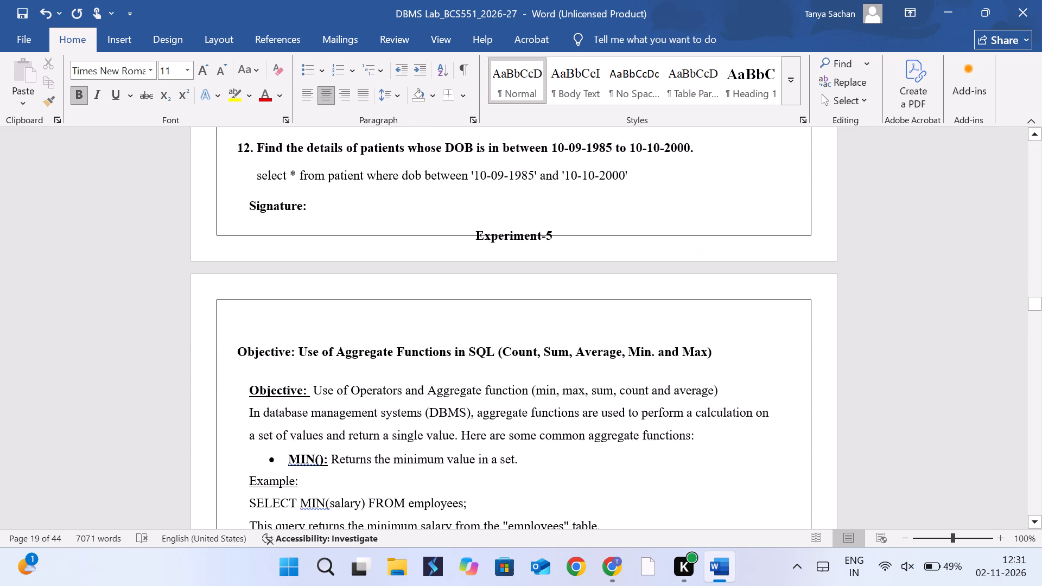
Insert a blank line below the Signature line before Experiment-5 to push the Experiment-5 heading onto the next page.
{"action": "left_click", "coordinate": [499, 213]}
{"action": "key", "text": "Return"}
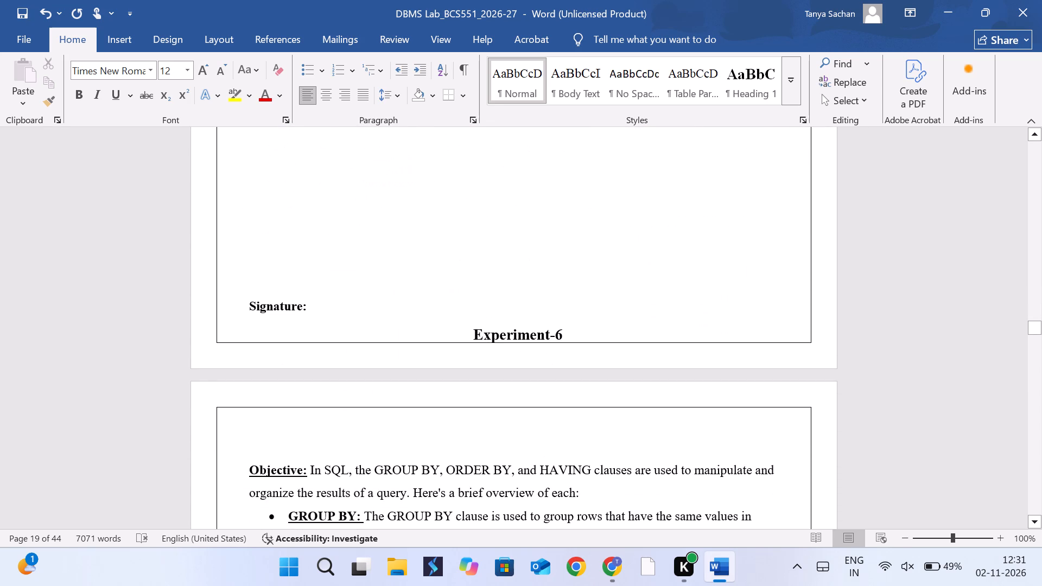
Insert a blank line below the Signature line before Experiment-6 to push the Experiment-6 heading onto the next page.
{"action": "left_click", "coordinate": [527, 313]}
{"action": "key", "text": "Return"}
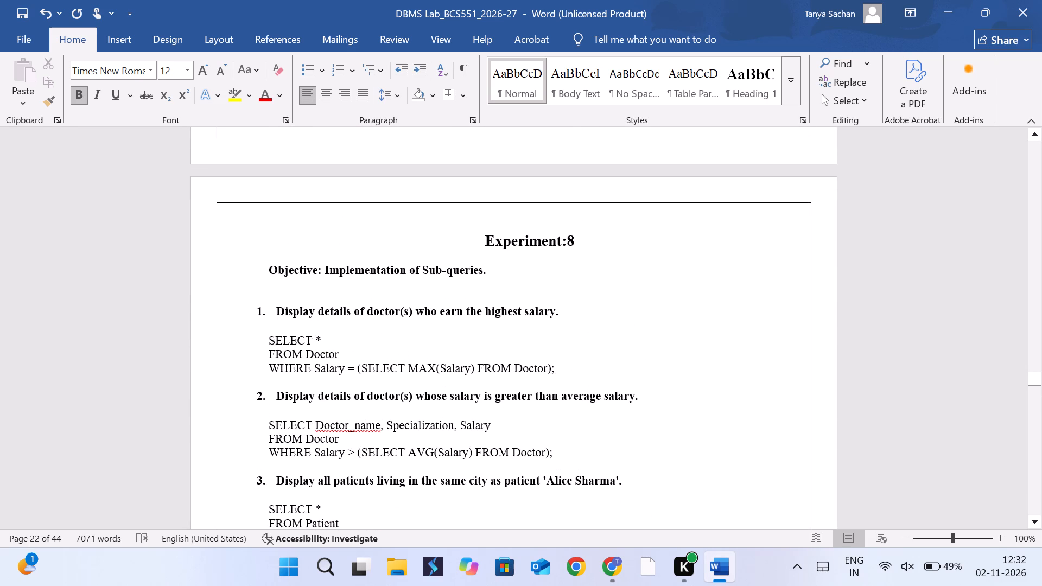
Insert a blank line after the MAX(Salary) query of question 1 and the AVG(Salary) query of question 2 in Experiment 8.
{"action": "left_click", "coordinate": [574, 372]}
{"action": "key", "text": "Return"}
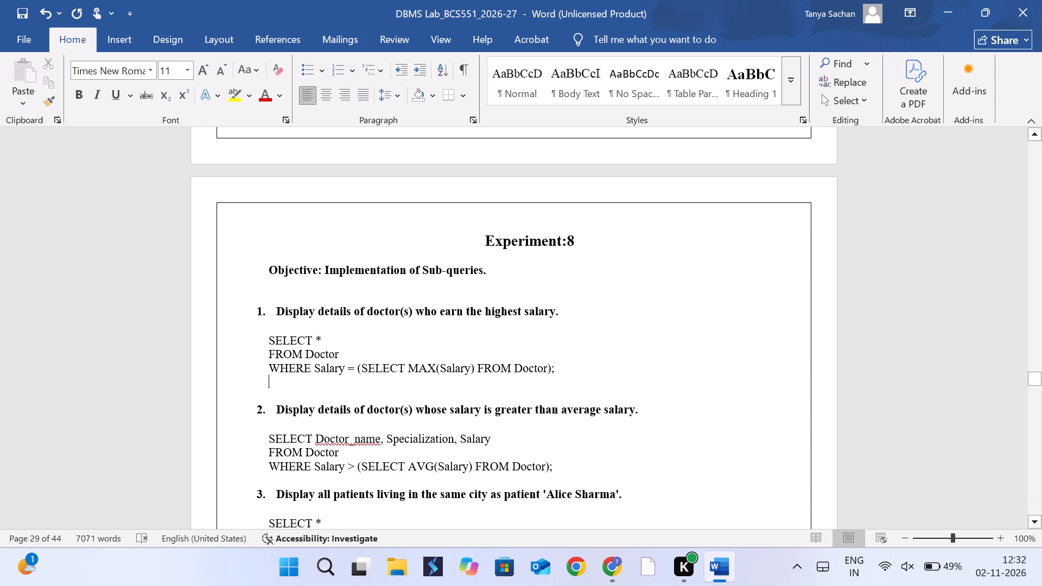
{"action": "left_click", "coordinate": [576, 462]}
{"action": "key", "text": "Return"}
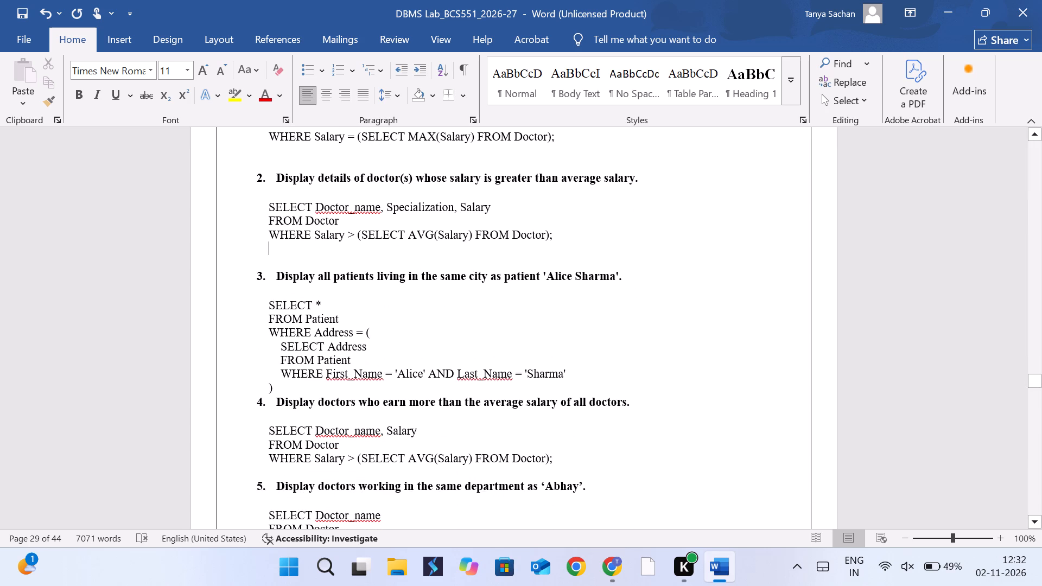
Insert two blank lines after each of the queries answering questions 3, 4 and 5 in Experiment 8.
{"action": "left_click", "coordinate": [473, 387]}
{"action": "key", "text": "Return"}
{"action": "key", "text": "Return"}
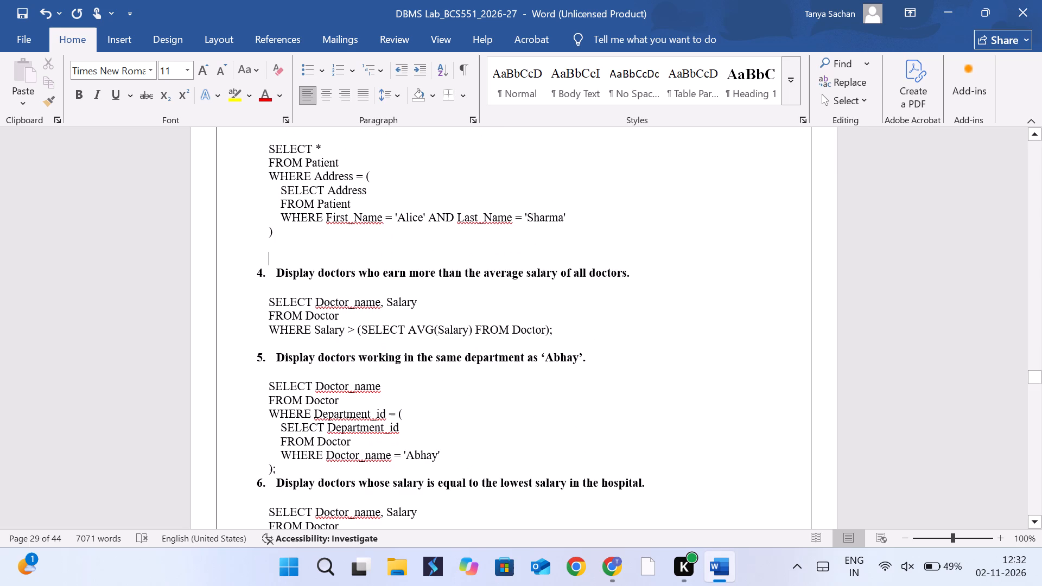
{"action": "left_click", "coordinate": [584, 330]}
{"action": "key", "text": "Return"}
{"action": "key", "text": "Return"}
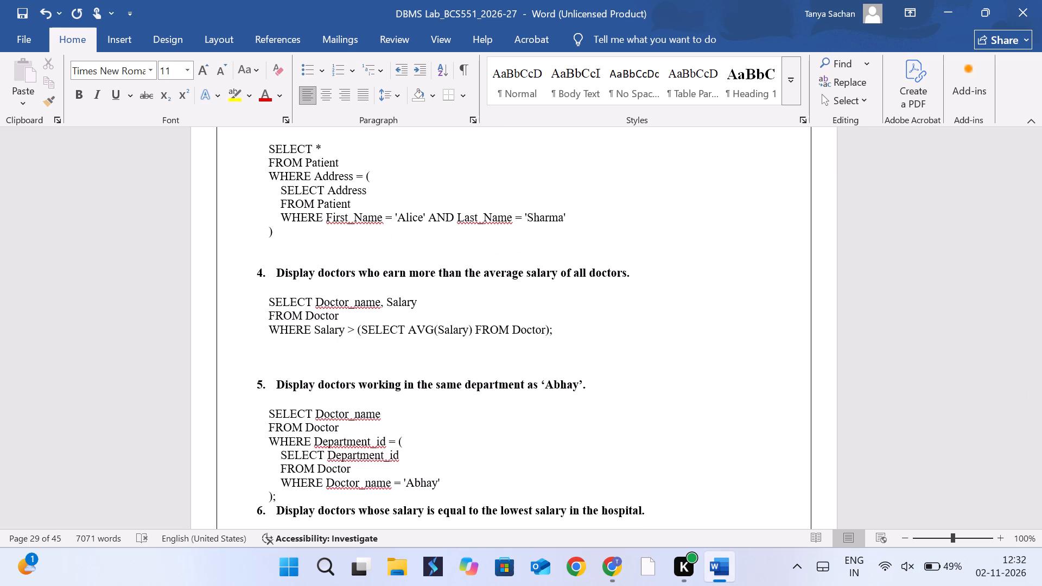
{"action": "left_click", "coordinate": [541, 393]}
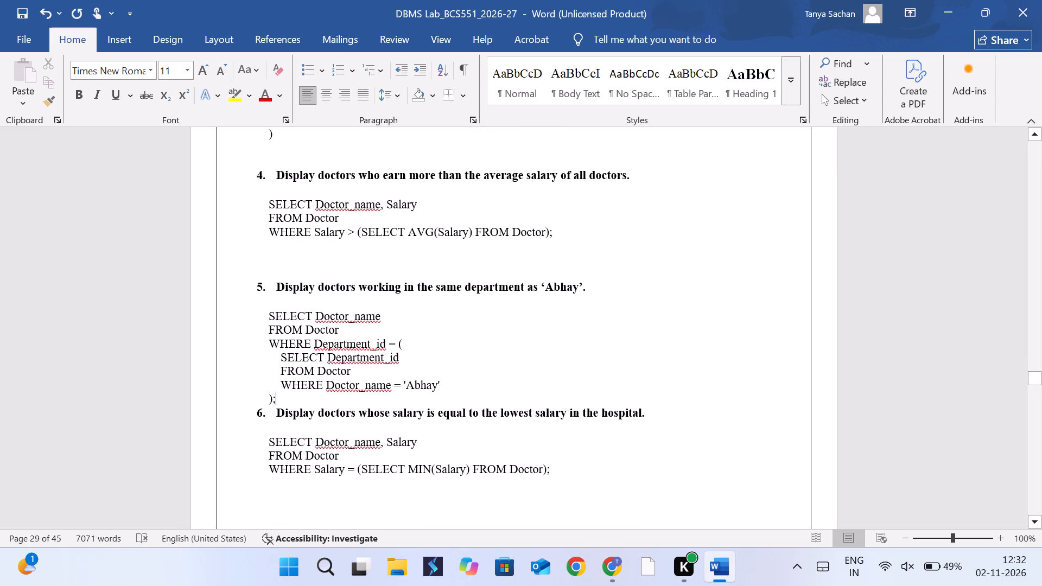
{"action": "key", "text": "Return"}
{"action": "key", "text": "Return"}
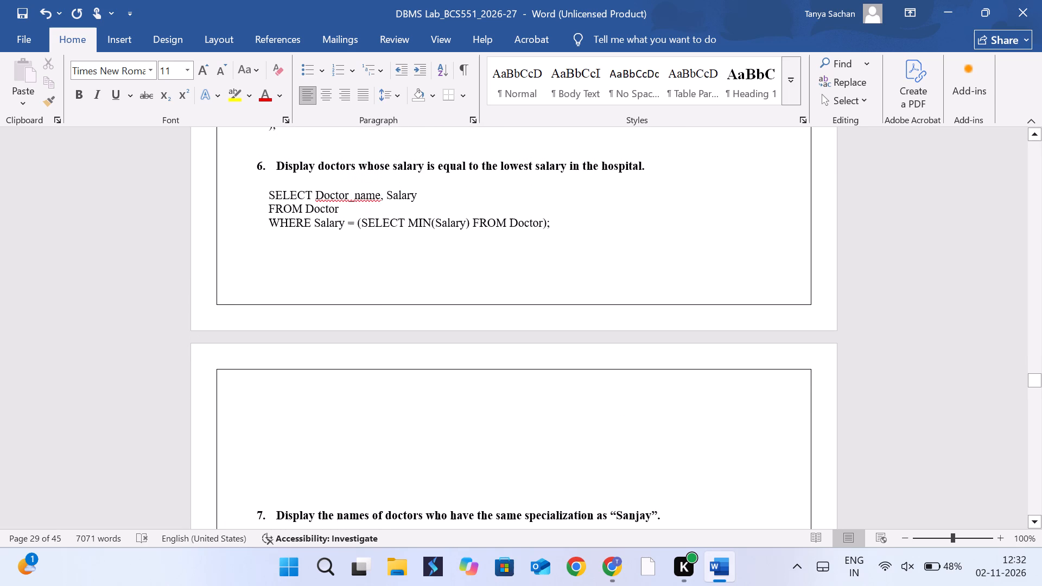
Delete the surplus blank lines above question 7 of Experiment 8 at the start of its page.
{"action": "left_click", "coordinate": [361, 496]}
{"action": "key", "text": "BackSpace"}
{"action": "key", "text": "BackSpace"}
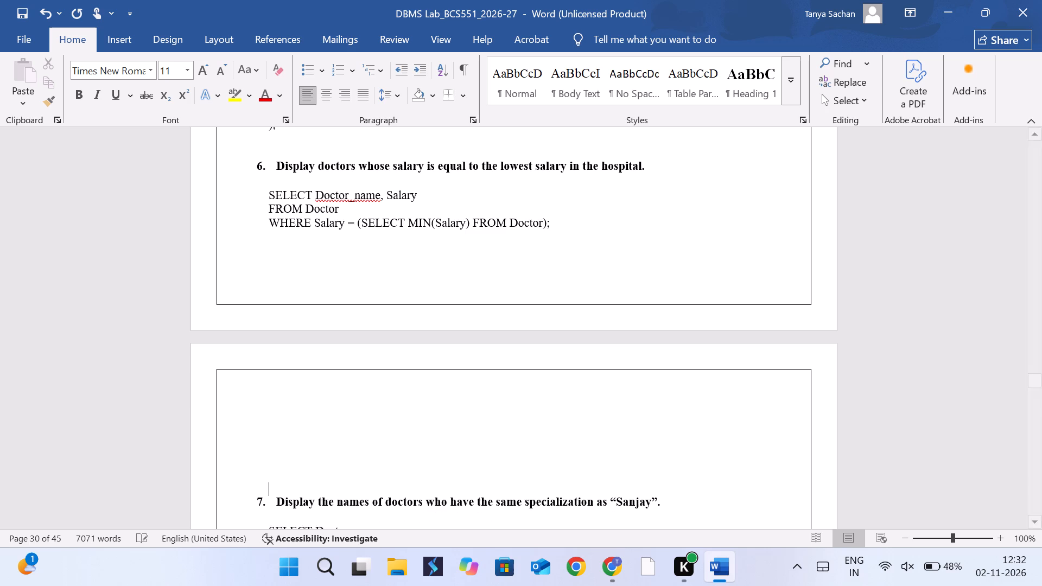
{"action": "key", "text": "BackSpace"}
{"action": "key", "text": "BackSpace"}
{"action": "key", "text": "BackSpace"}
{"action": "key", "text": "BackSpace"}
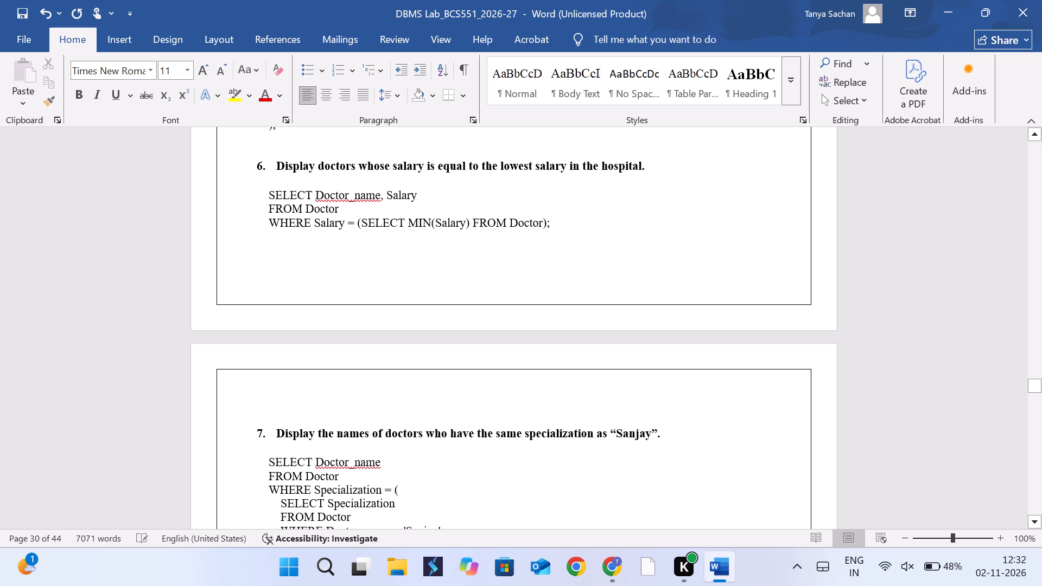
{"action": "key", "text": "BackSpace"}
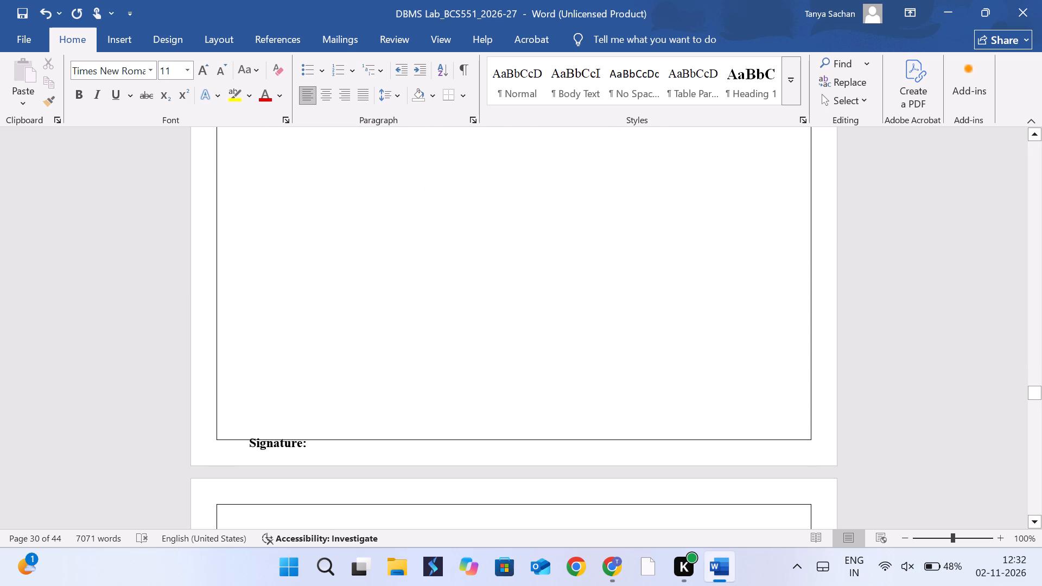
Delete three blank lines above the Signature line that precedes the Experiment-9 heading.
{"action": "left_click", "coordinate": [348, 410]}
{"action": "key", "text": "BackSpace"}
{"action": "key", "text": "BackSpace"}
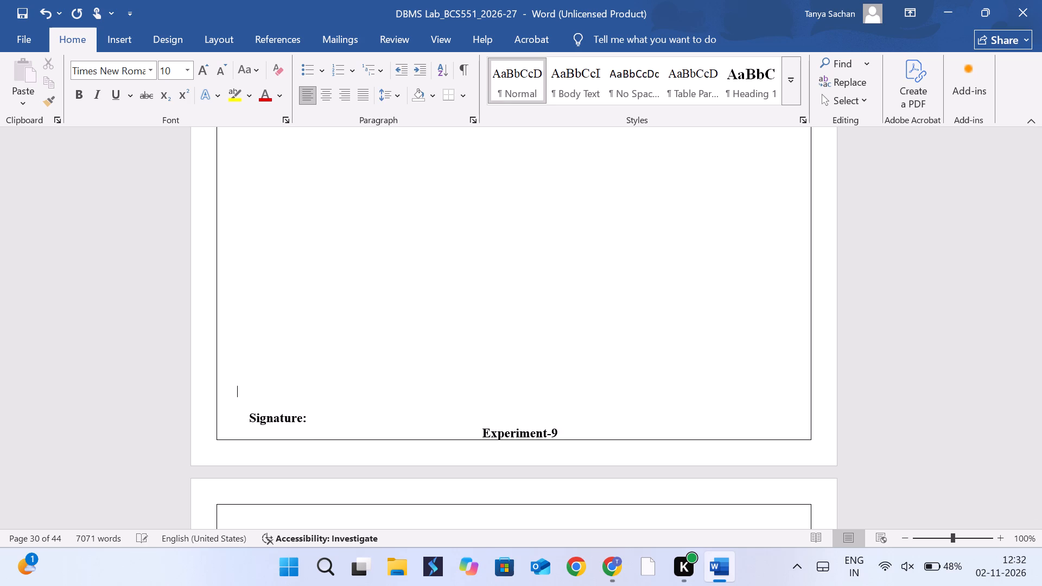
{"action": "key", "text": "BackSpace"}
Insert two blank lines below the Signature line before Experiment-9 to push the Experiment-9 heading onto the next page.
{"action": "left_click", "coordinate": [486, 404]}
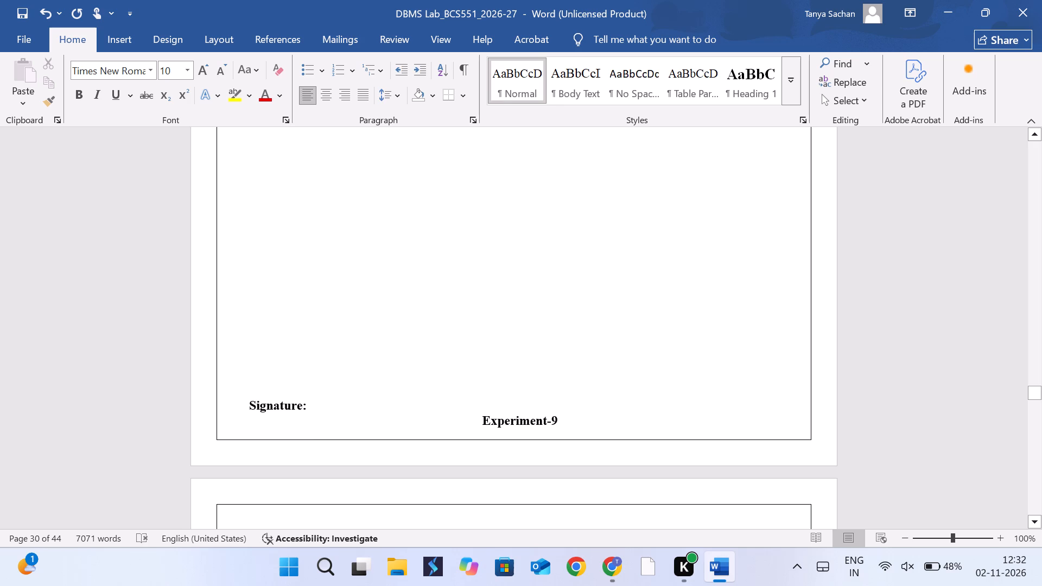
{"action": "key", "text": "Return"}
{"action": "key", "text": "Return"}
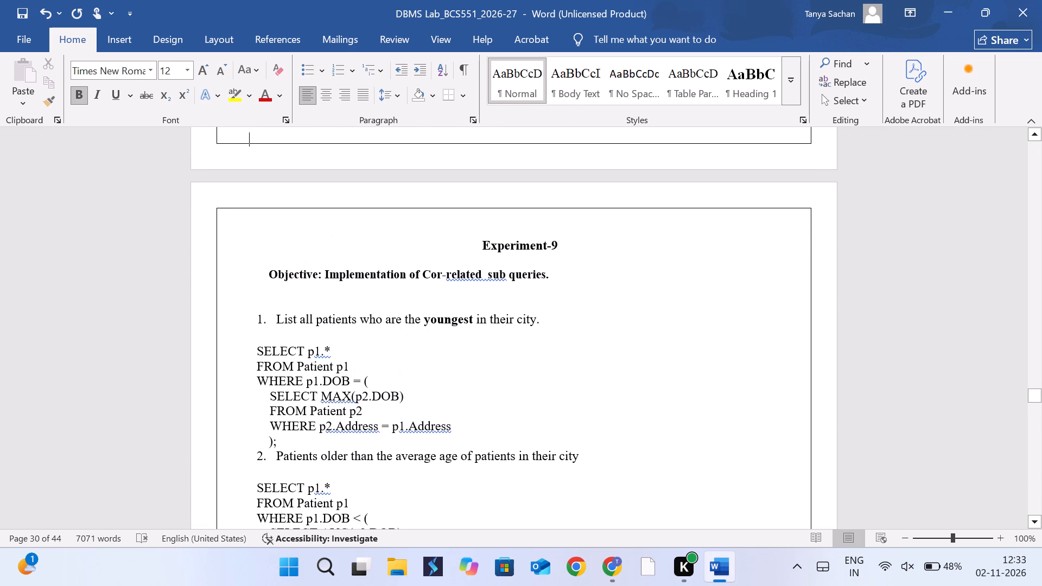
Insert two blank lines after each of the queries answering questions 1, 2 and 3 in Experiment 9.
{"action": "left_click", "coordinate": [549, 444]}
{"action": "key", "text": "Return"}
{"action": "key", "text": "Return"}
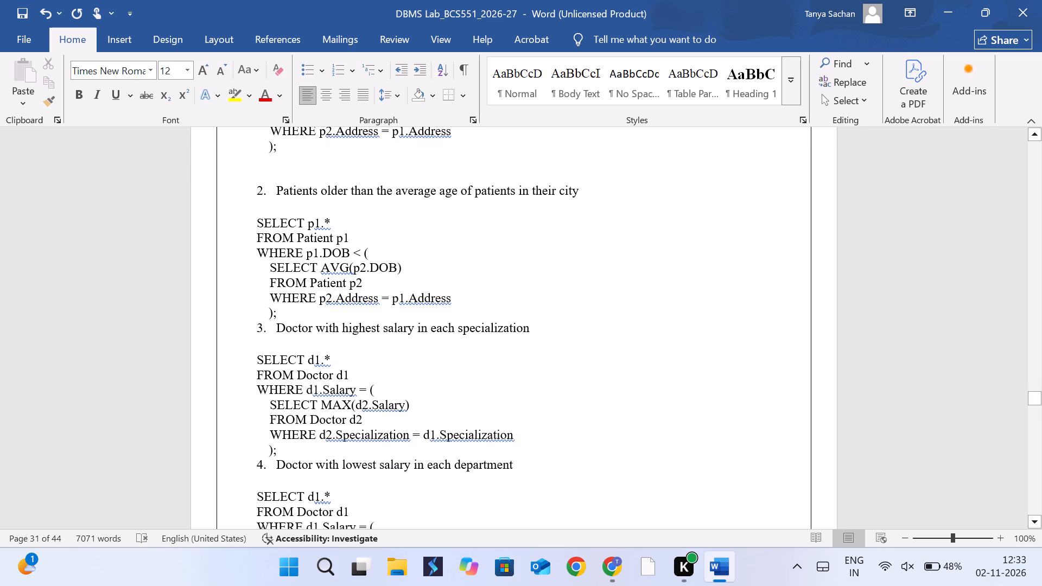
{"action": "left_click", "coordinate": [506, 317]}
{"action": "key", "text": "Return"}
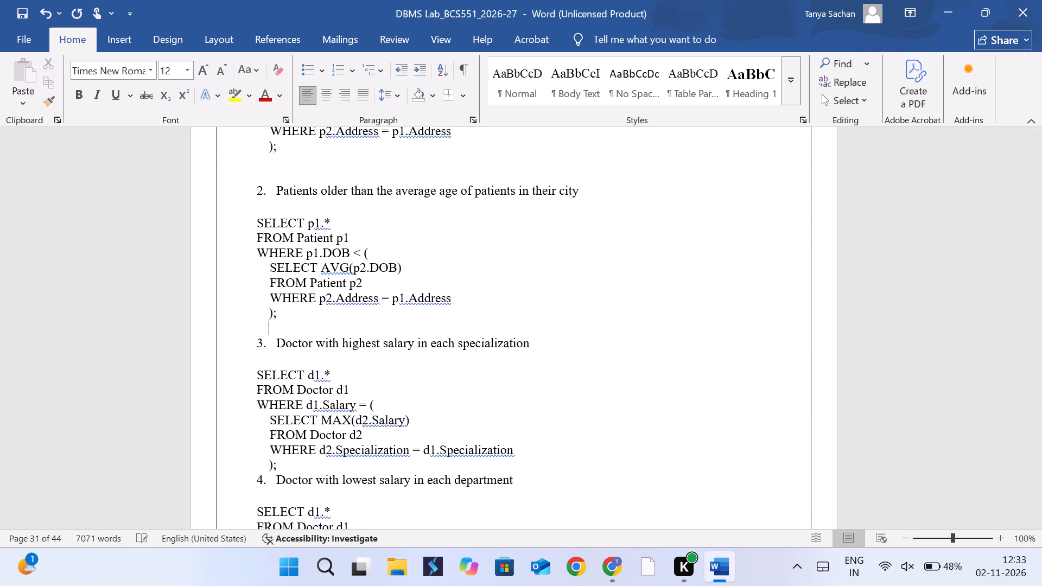
{"action": "key", "text": "Return"}
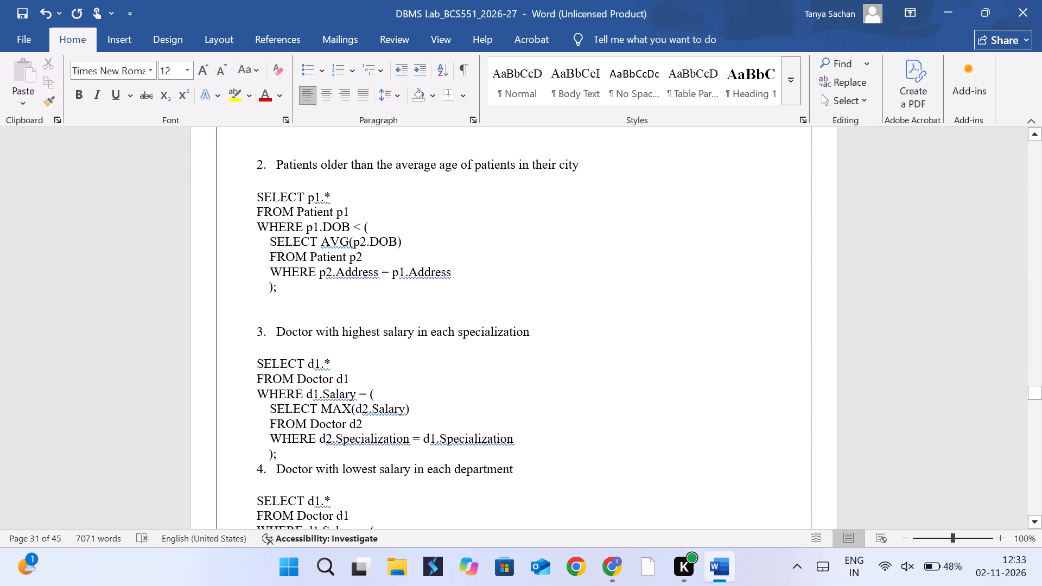
{"action": "left_click", "coordinate": [417, 457]}
{"action": "key", "text": "Return"}
{"action": "key", "text": "Return"}
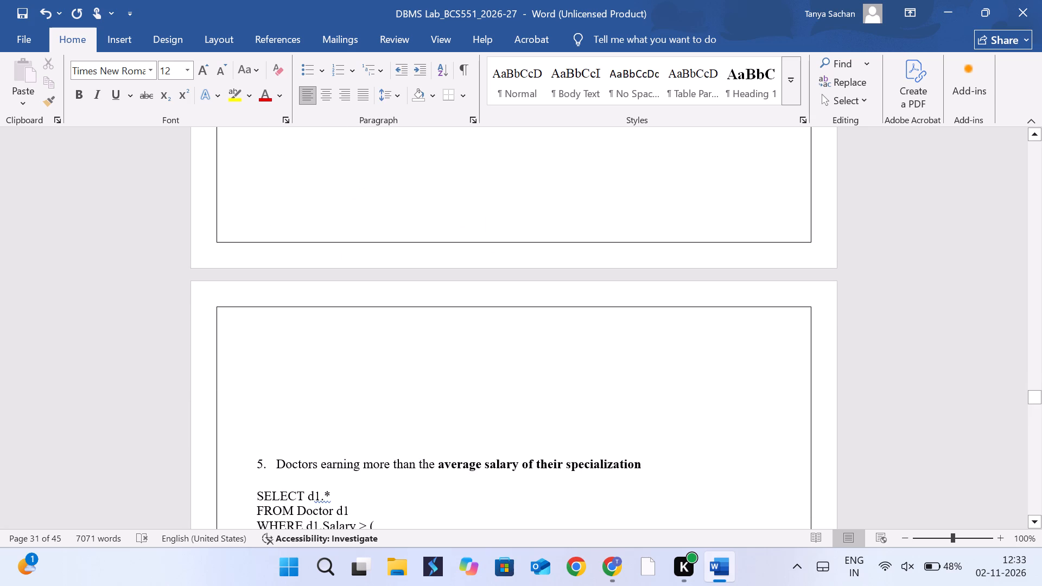
Delete the surplus blank lines above question 5 of Experiment 9 at the start of its page.
{"action": "left_click", "coordinate": [353, 439]}
{"action": "key", "text": "backslash"}
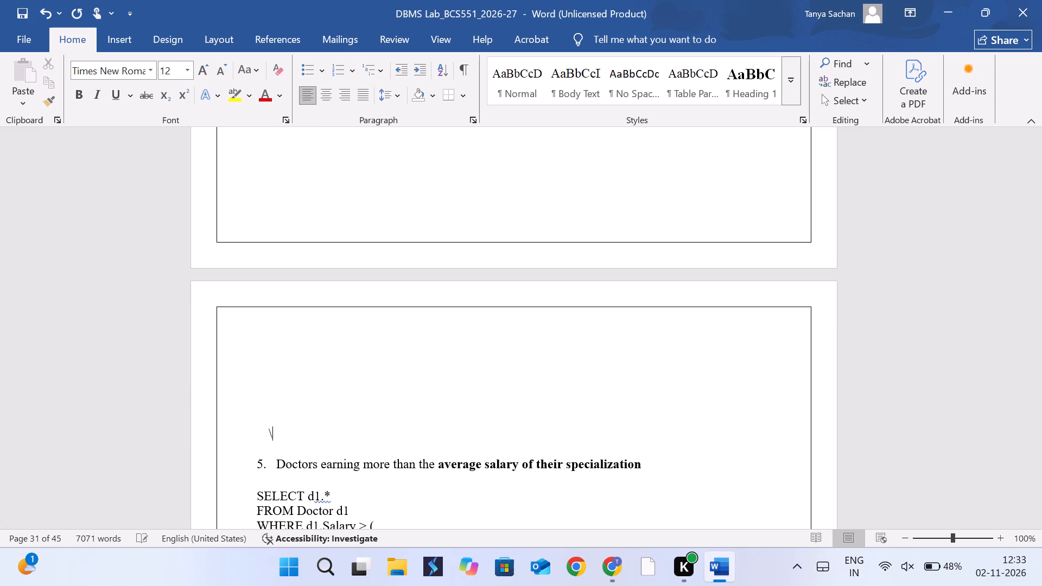
{"action": "key", "text": "BackSpace"}
{"action": "key", "text": "BackSpace"}
{"action": "key", "text": "BackSpace"}
{"action": "key", "text": "BackSpace"}
{"action": "key", "text": "BackSpace"}
{"action": "key", "text": "BackSpace"}
{"action": "key", "text": "BackSpace"}
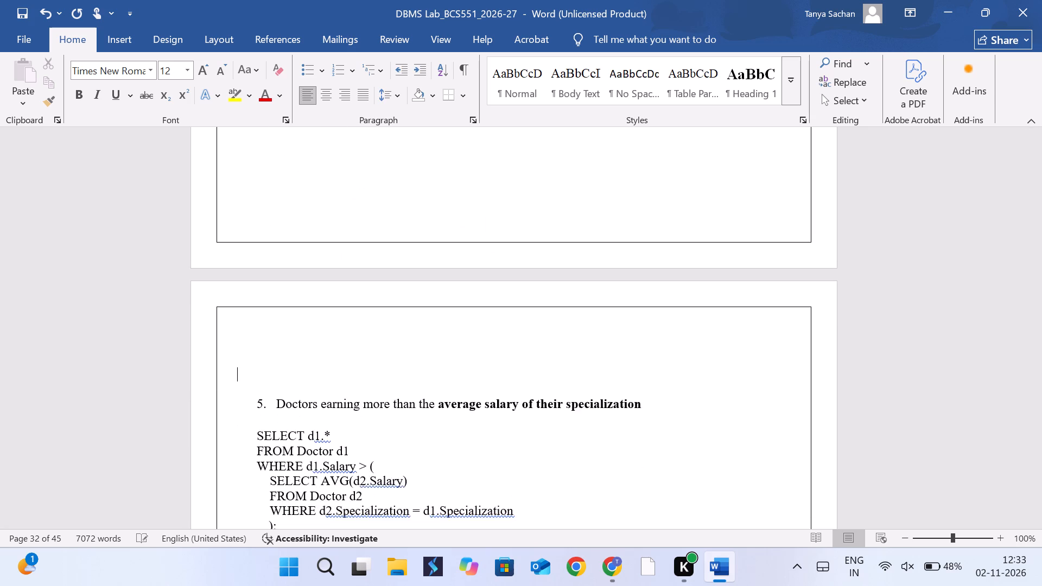
{"action": "key", "text": "BackSpace"}
{"action": "key", "text": "BackSpace"}
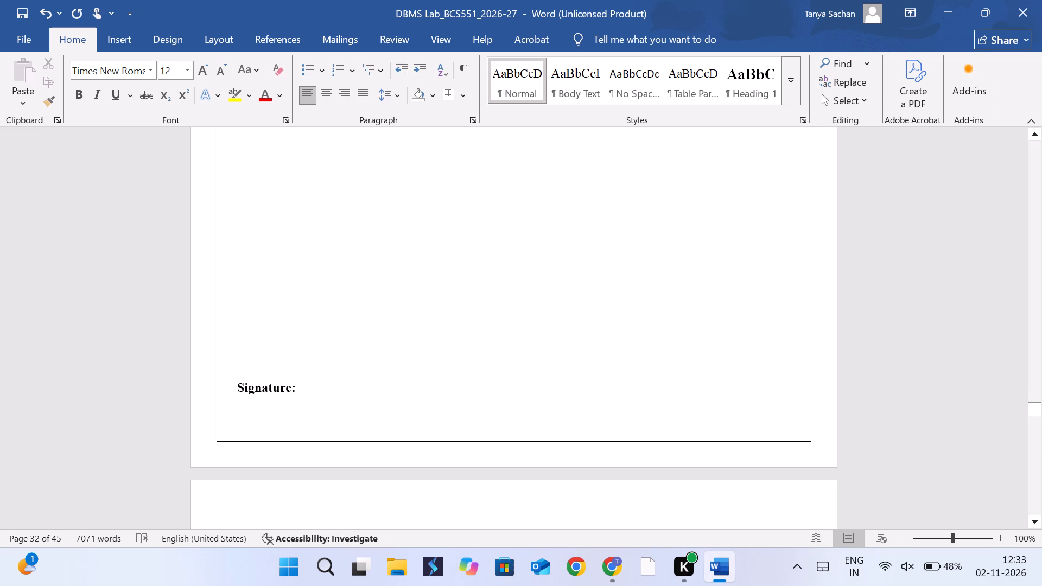
Delete the blank line between the Signature line and the Experiment-10 heading, keeping the colon after Signature.
{"action": "left_click", "coordinate": [480, 265]}
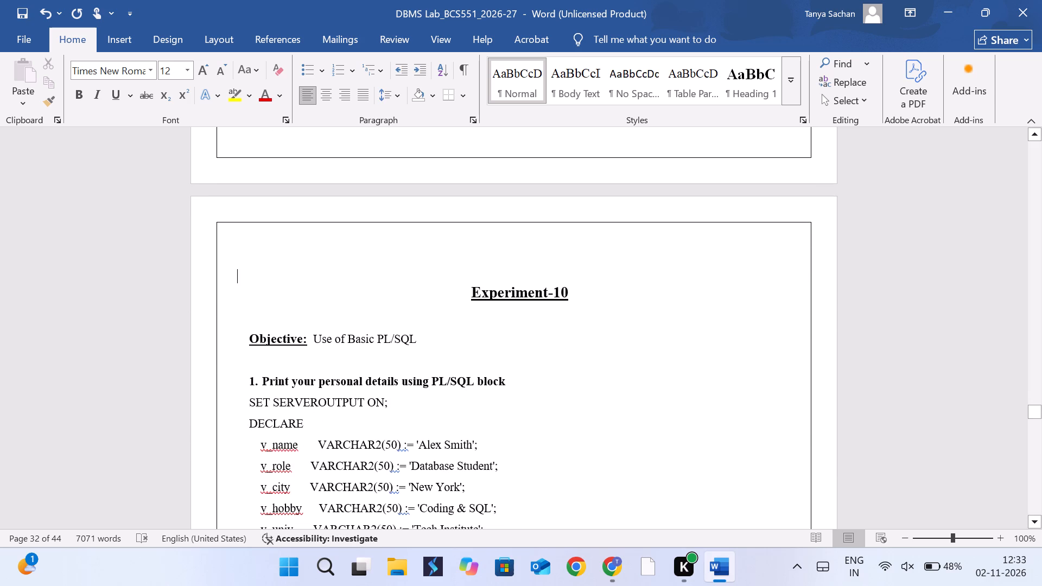
{"action": "key", "text": "BackSpace"}
{"action": "key", "text": "BackSpace"}
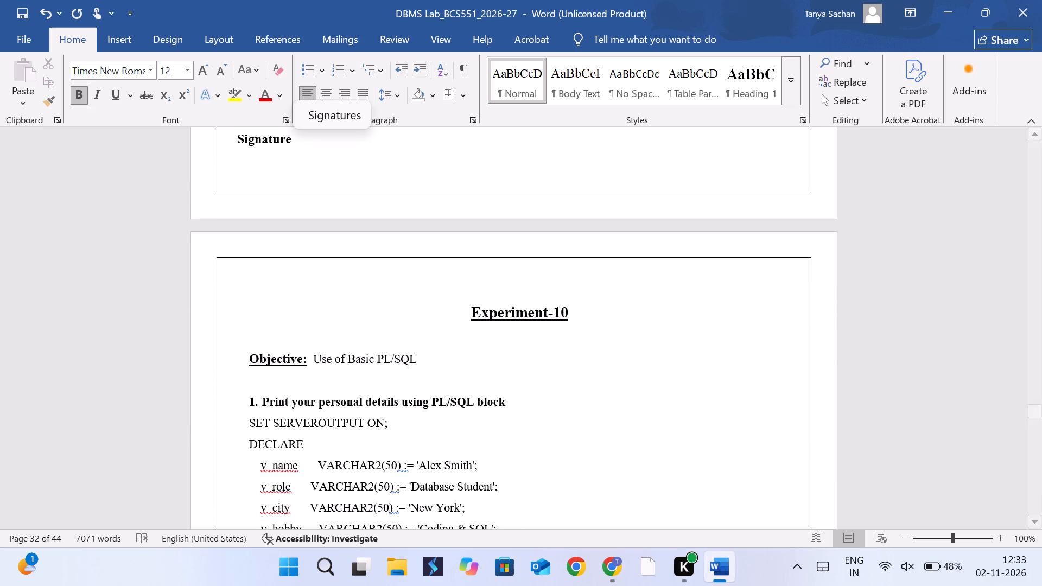
{"action": "key", "text": "shift+colon"}
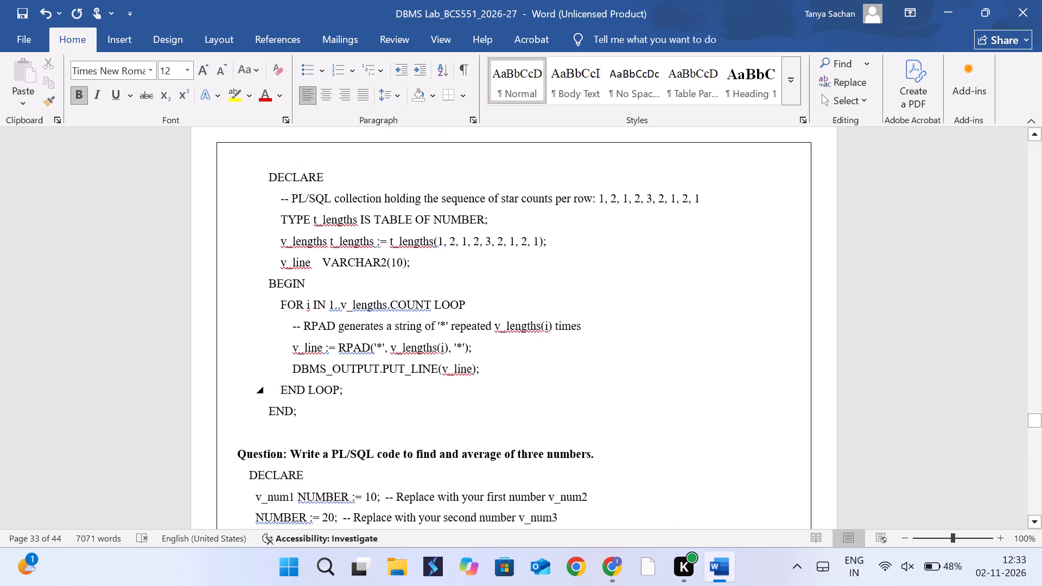
Insert a blank line above SET SERVEROUTPUT ON; after the star pattern to push that statement onto the page with DECLARE.
{"action": "left_click", "coordinate": [426, 220]}
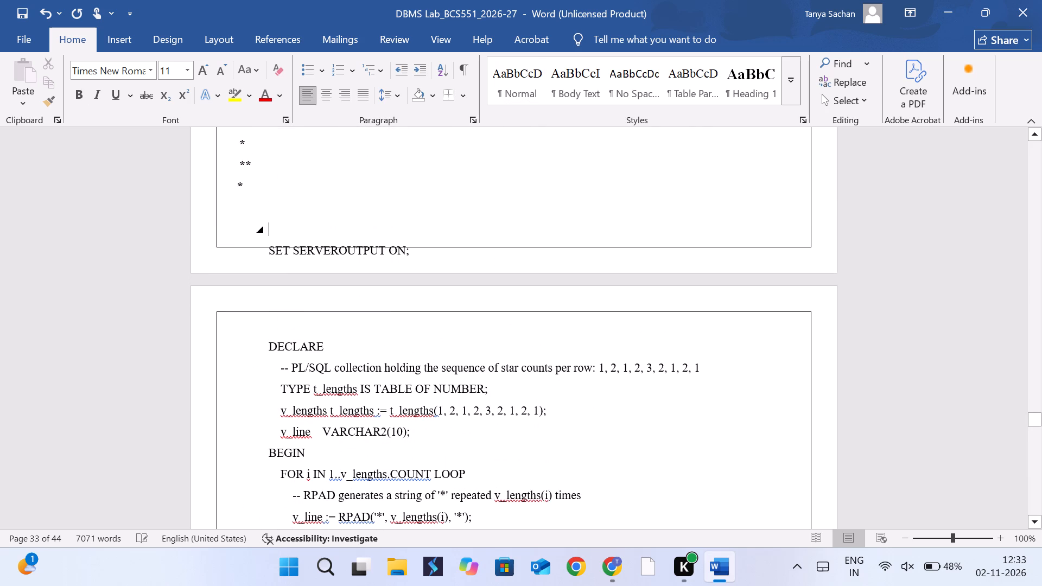
{"action": "key", "text": "Return"}
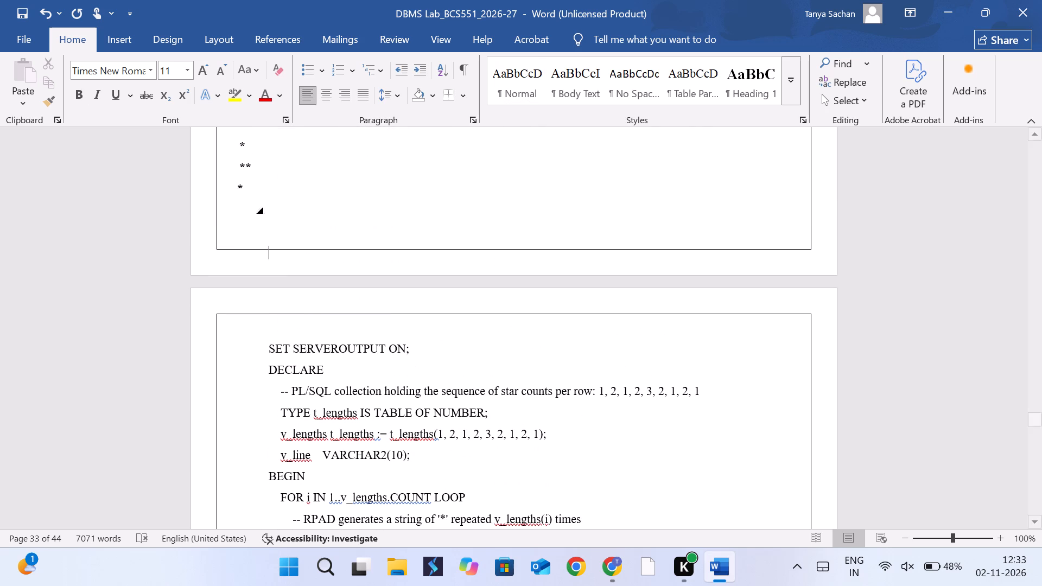
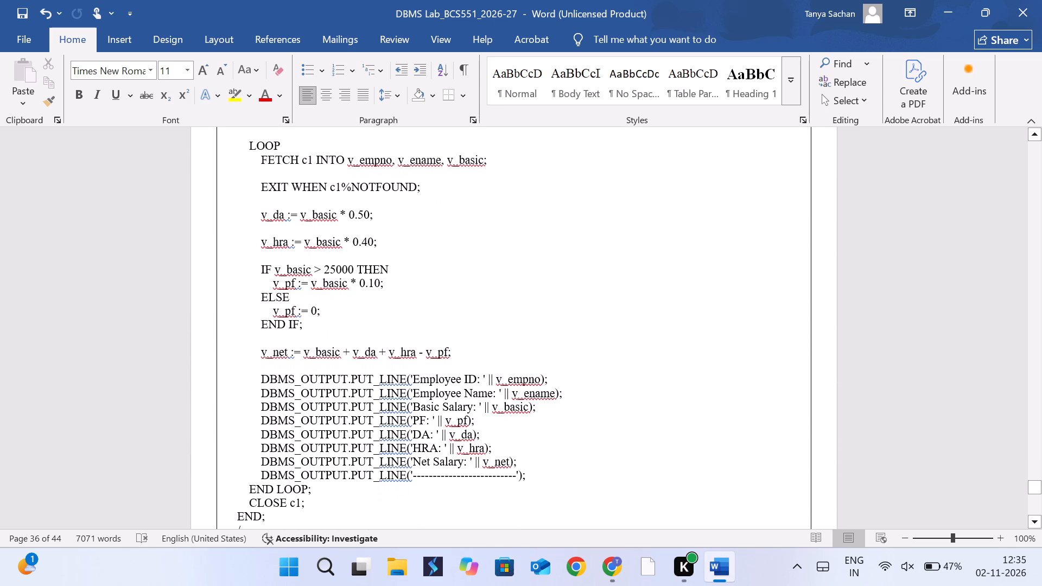
Delete one blank line above the final Signature line on page 44, the last page.
{"action": "left_click", "coordinate": [567, 454]}
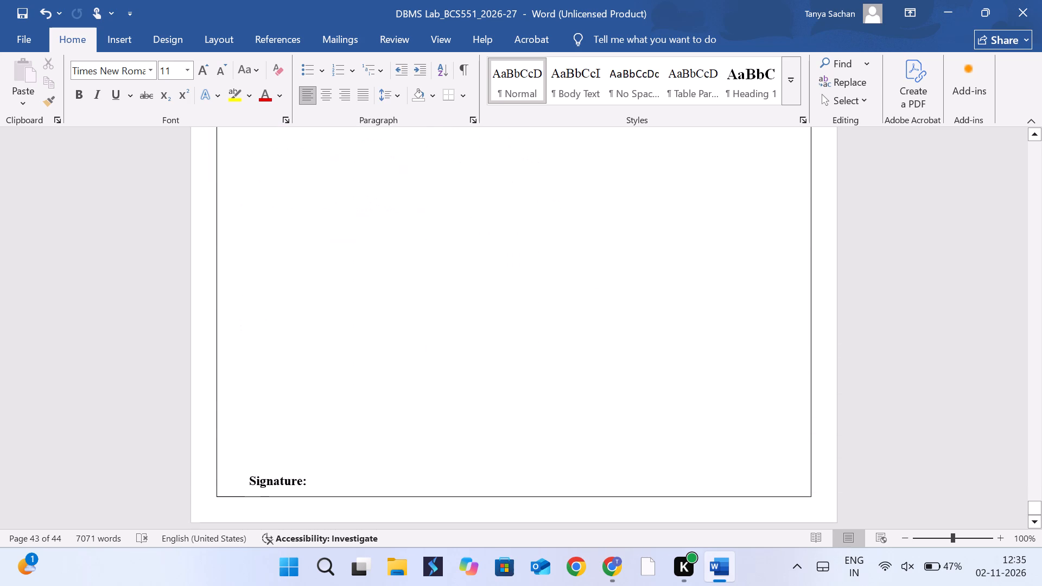
{"action": "left_click", "coordinate": [486, 428]}
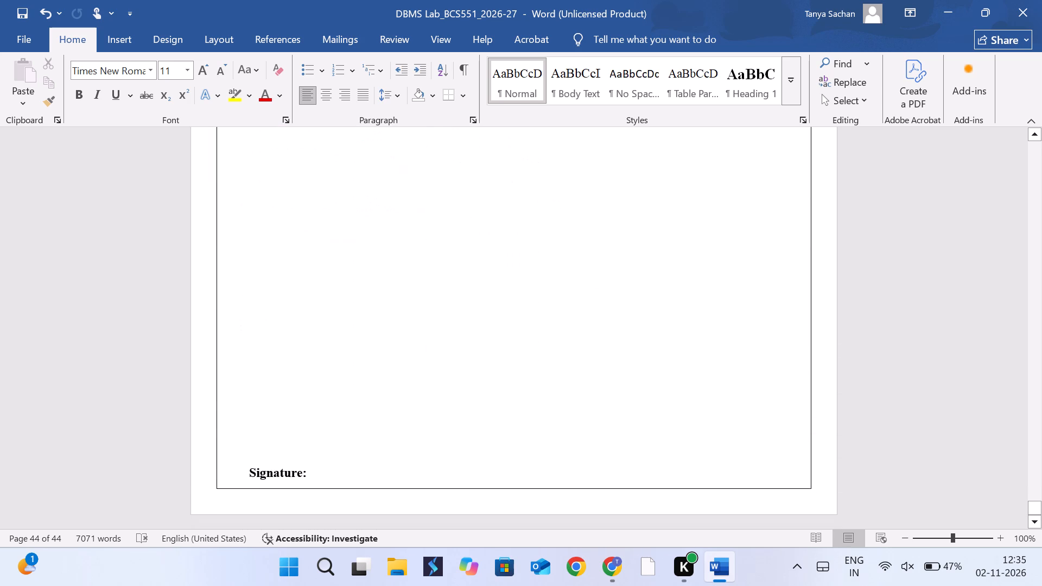
{"action": "key", "text": "BackSpace"}
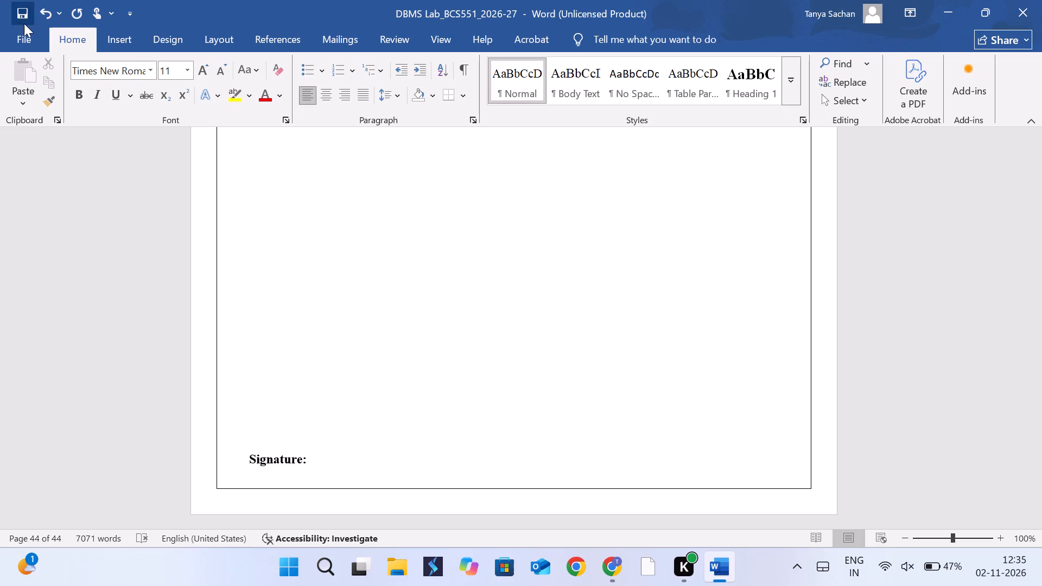
Save a copy of the document to the Desktop as a Word Document, keeping the name DBMS Lab_BCS551_2026-27.
{"action": "left_click", "coordinate": [28, 39]}
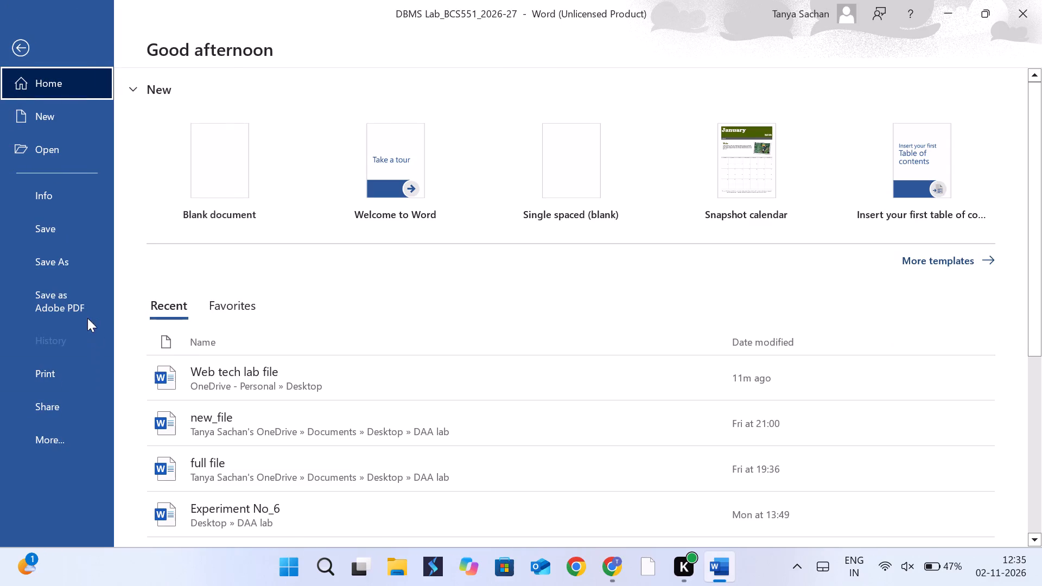
{"action": "left_click", "coordinate": [81, 270]}
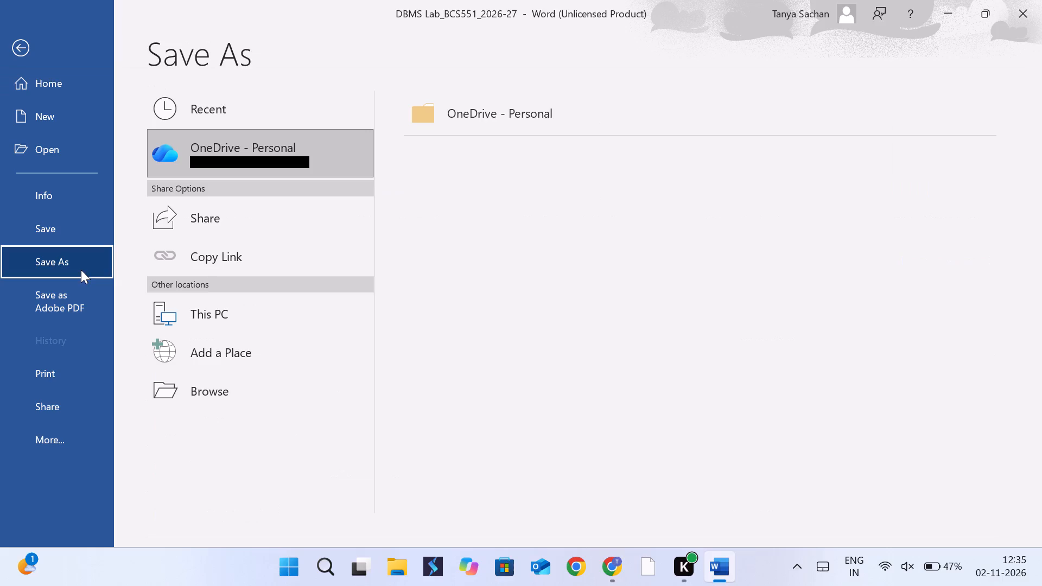
{"action": "left_click", "coordinate": [189, 383]}
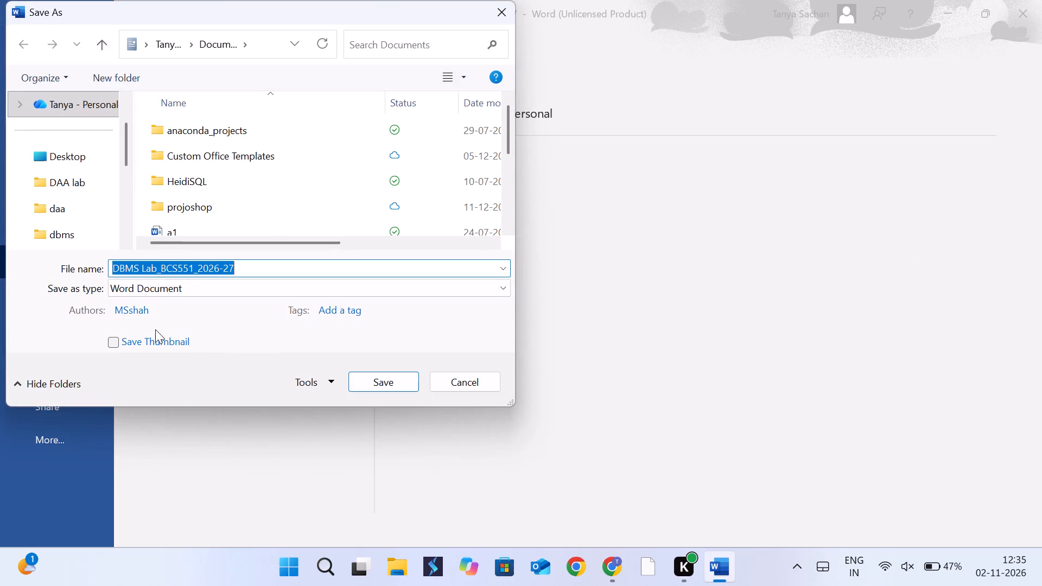
{"action": "left_click", "coordinate": [83, 163]}
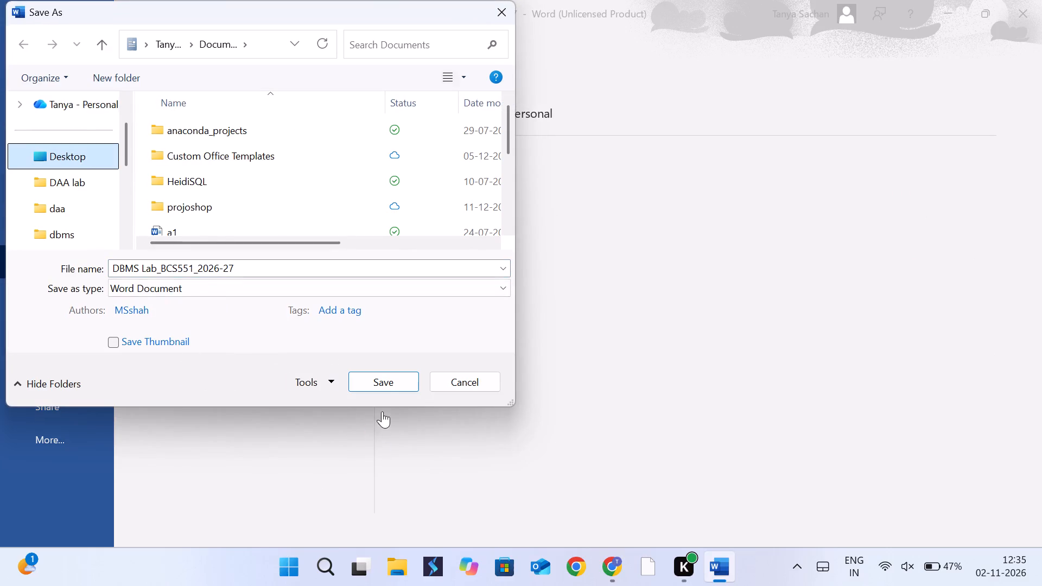
{"action": "left_click", "coordinate": [387, 380]}
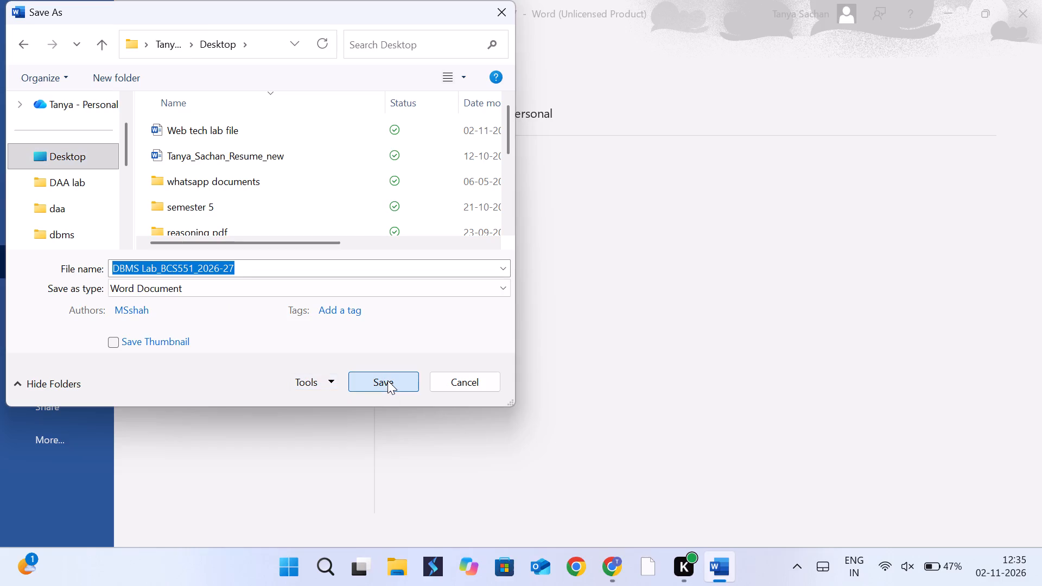